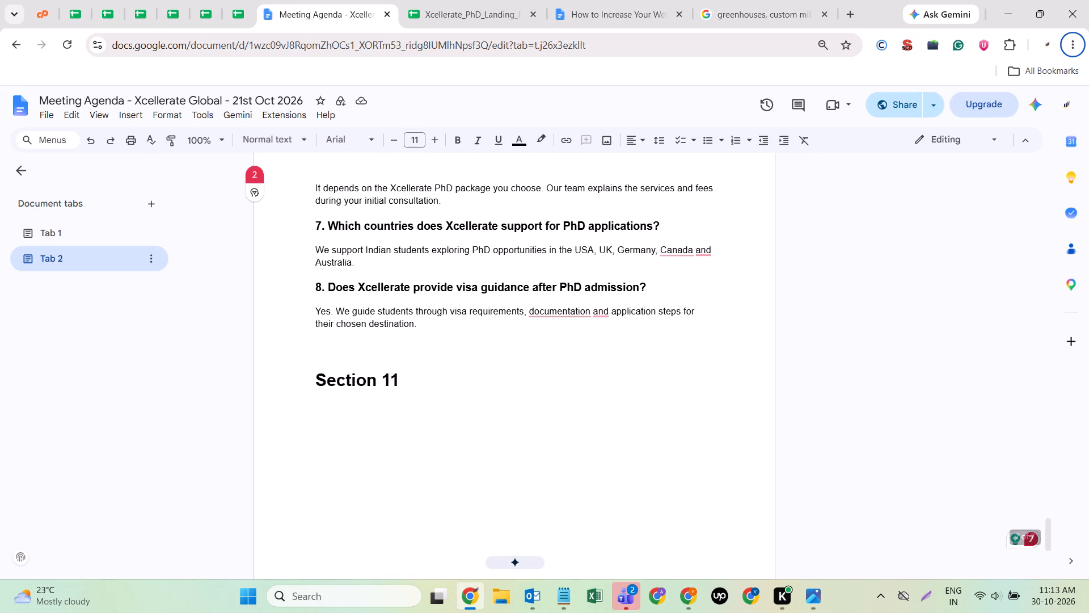
pyautogui.click(366, 413)
pyautogui.hotkey('ctrl', 'v')
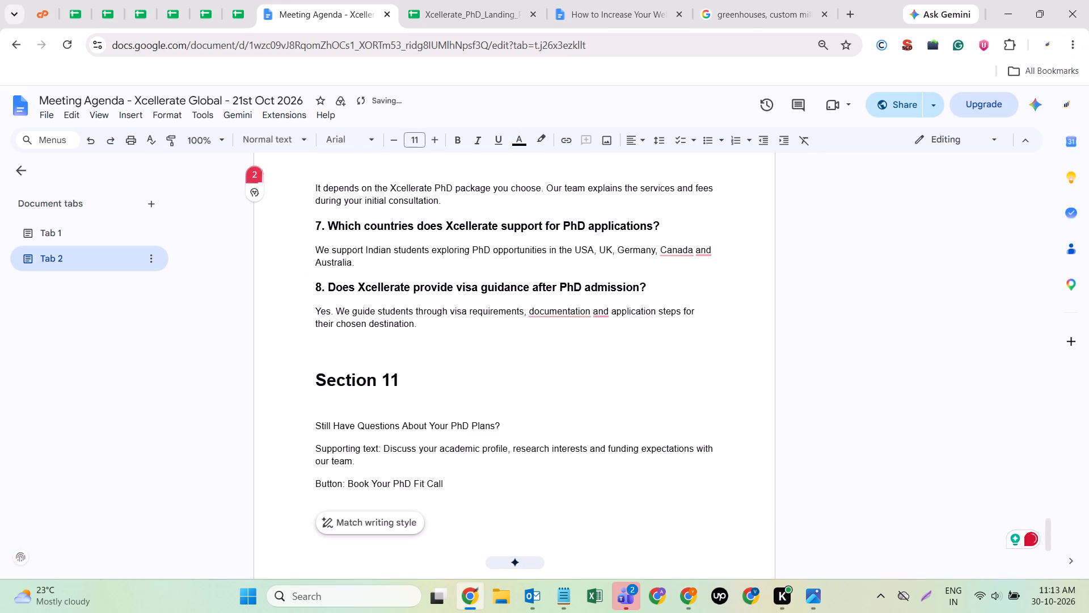
# Format "Still Have Questions About Your PhD Plans?" as a bold Heading 2 and remove the blank line above it.
pyautogui.tripleClick(345, 429)
pyautogui.hotkey('ctrl', 'alt', '2')
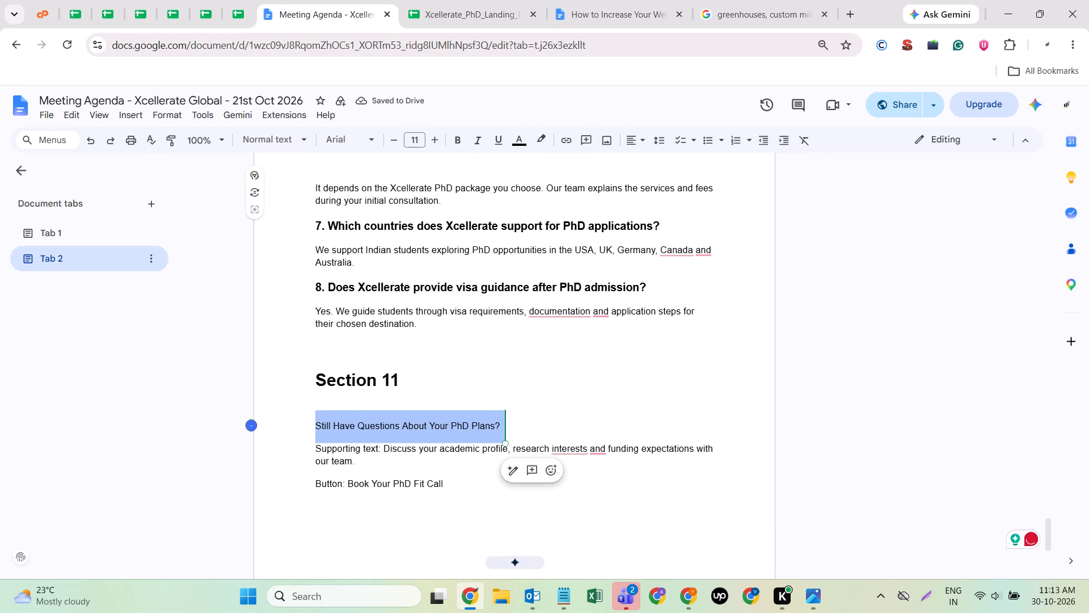
pyautogui.hotkey('ctrl', 'alt', '2')
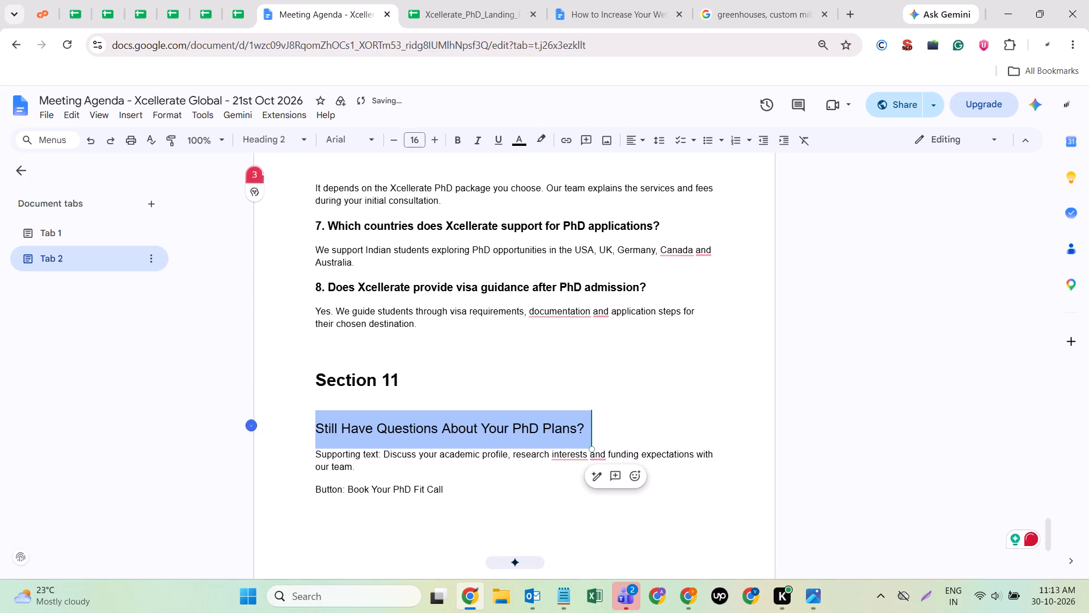
pyautogui.hotkey('ctrl', 'b')
pyautogui.click(349, 405)
pyautogui.press('BackSpace')
# Replace the "Button:" label before "Book Your PhD Fit Call" with a bold "CTA:".
pyautogui.scroll(-1, 349, 405)
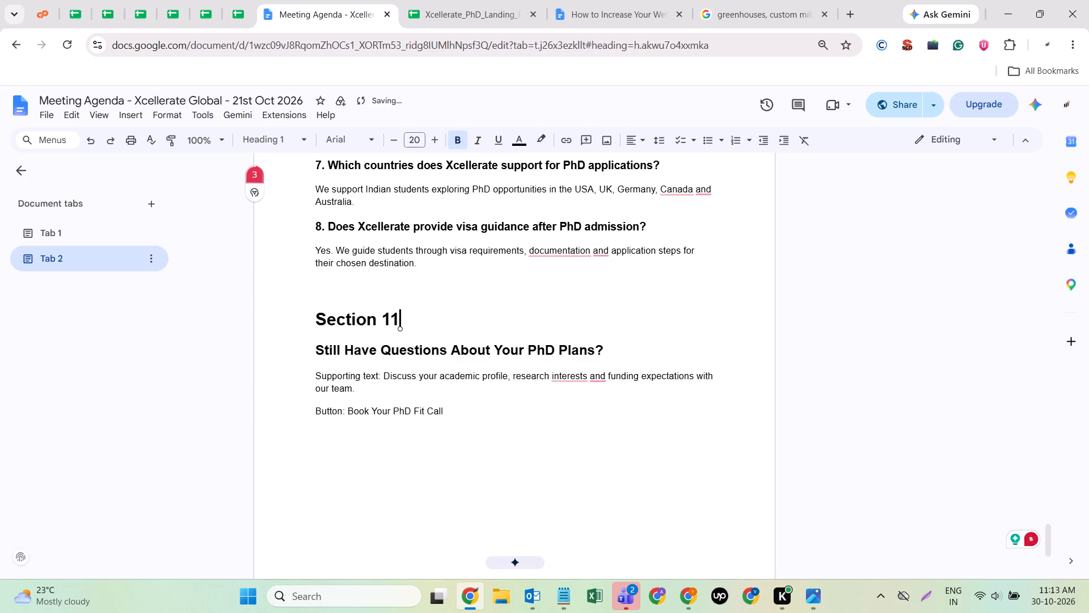
pyautogui.moveTo(345, 406); pyautogui.dragTo(315, 403)
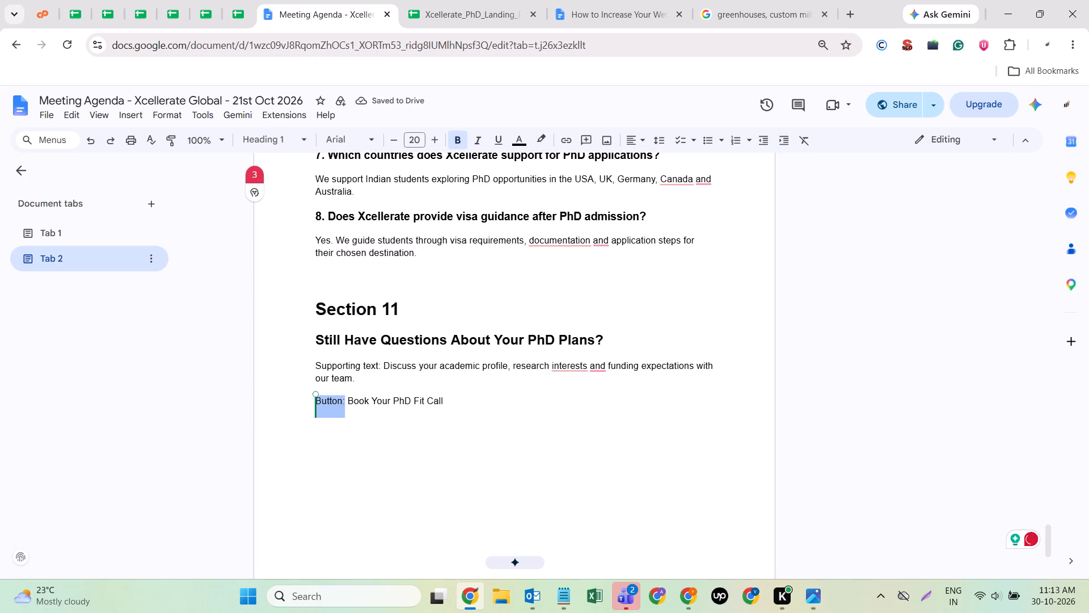
pyautogui.keyDown('ctrl'); pyautogui.click(315, 403); pyautogui.keyUp('ctrl')
pyautogui.hotkey('ctrl', 'b')
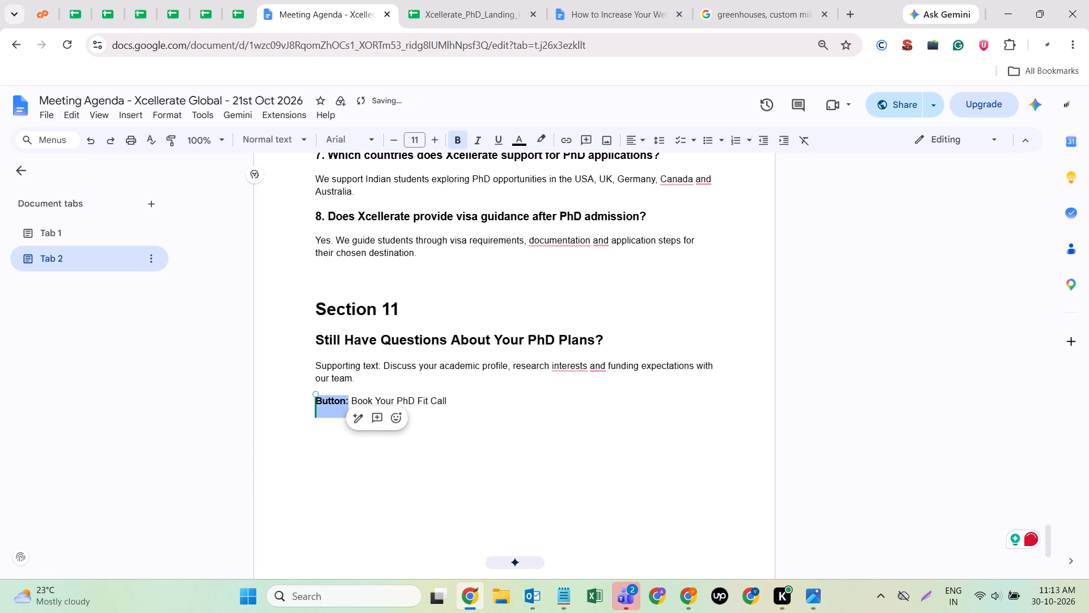
pyautogui.write('CTA')
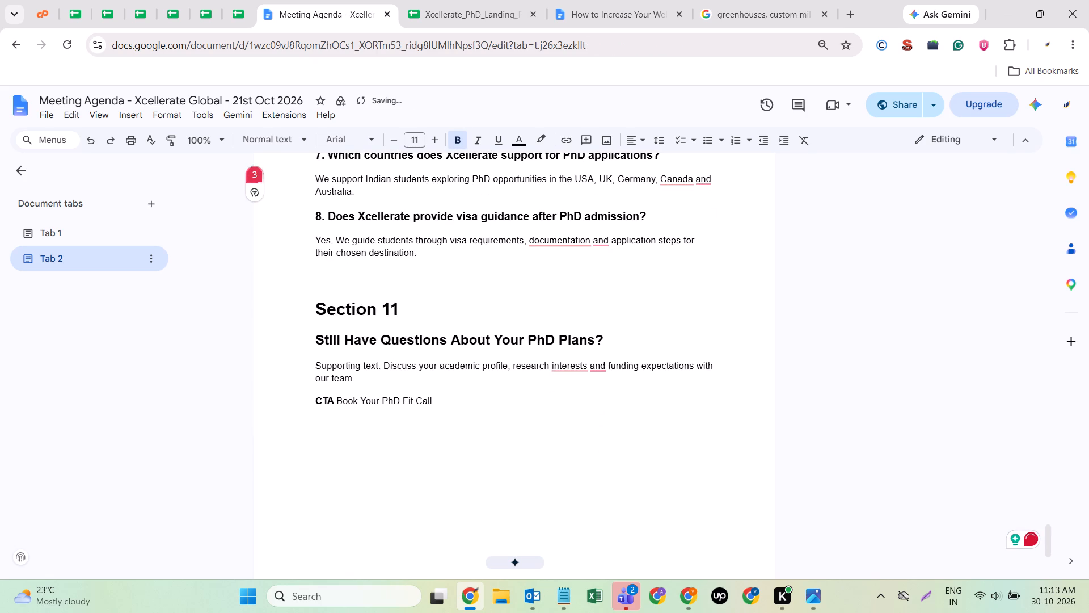
pyautogui.hotkey('shift', ':')
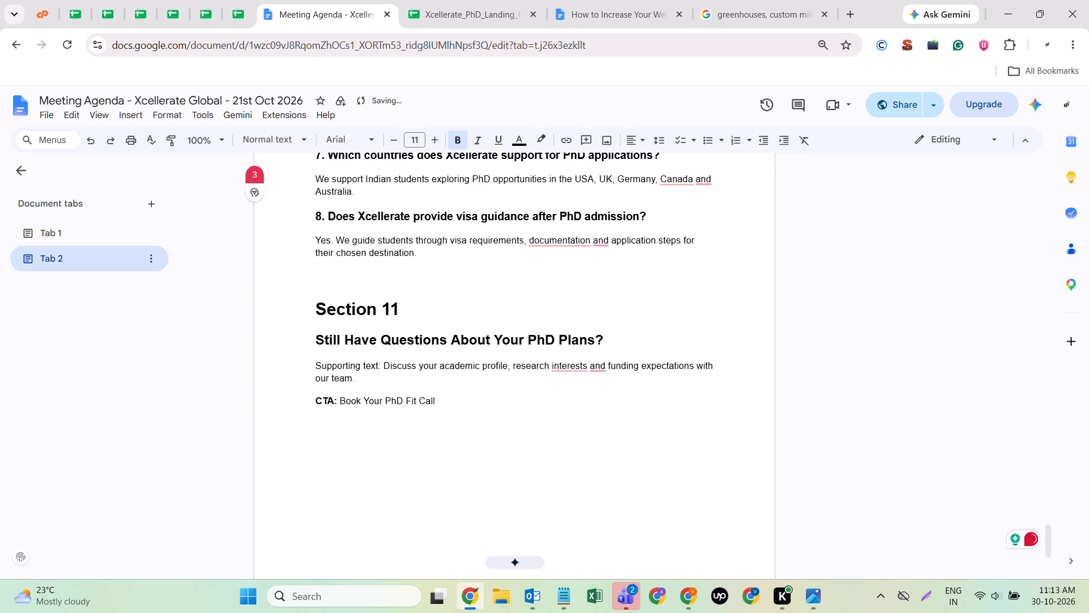
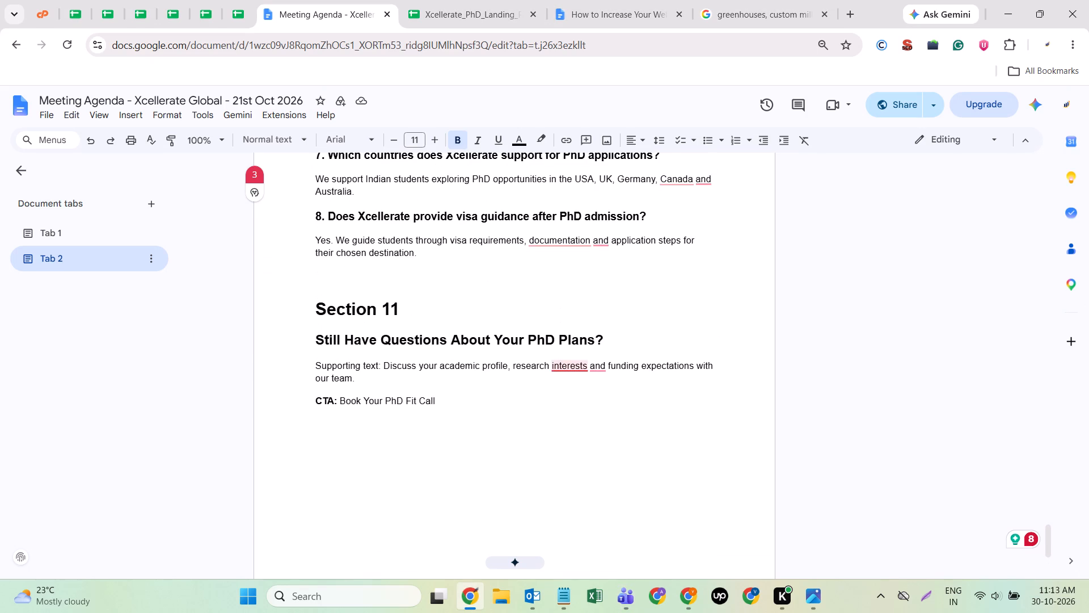
# Accept the suggested serial commas in Section 11's "research interests, and", FAQ 8's "documentation, and" and FAQ 4's "structure, and methodology".
pyautogui.click(573, 383)
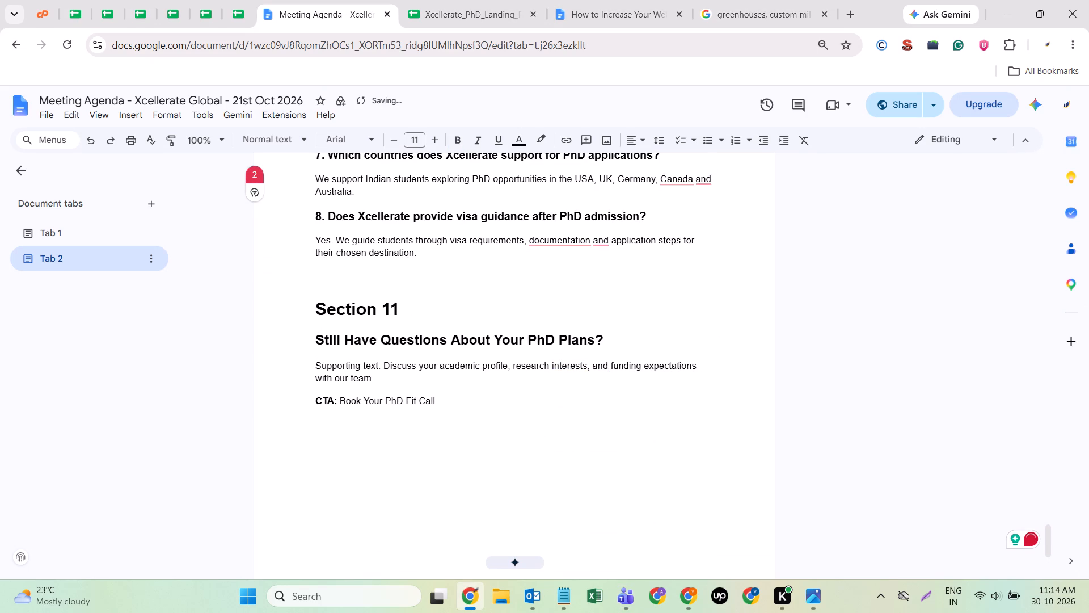
pyautogui.click(551, 259)
pyautogui.scroll(1, 551, 259)
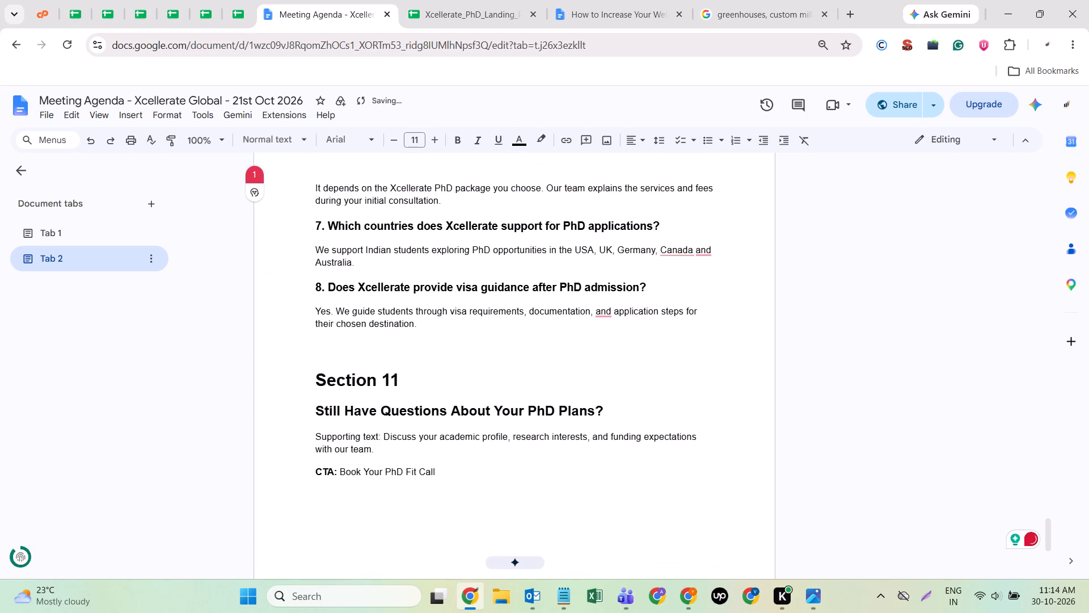
pyautogui.scroll(4, 551, 259)
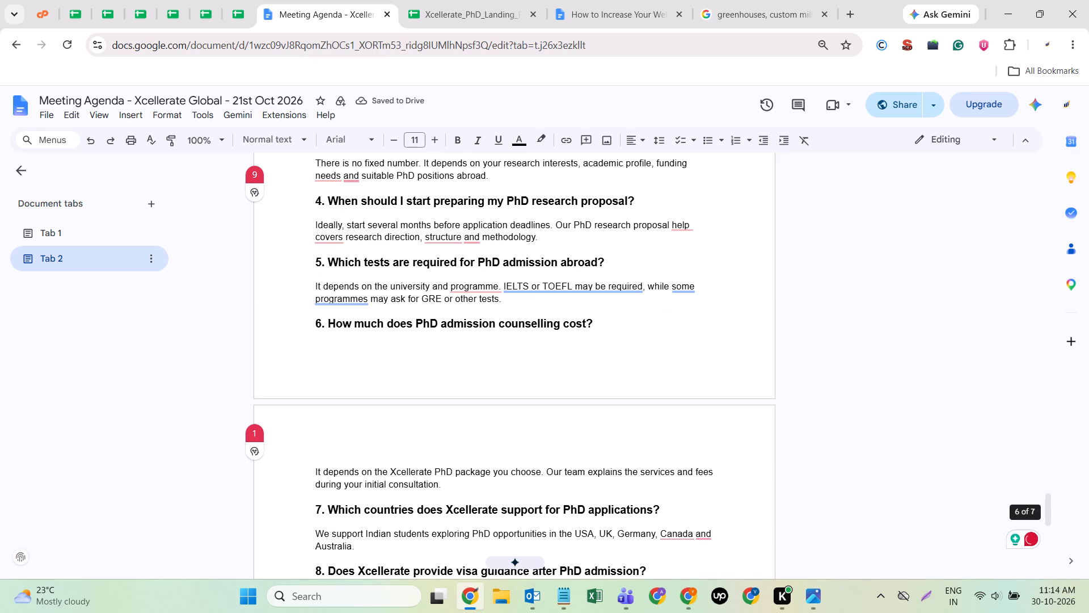
pyautogui.click(446, 263)
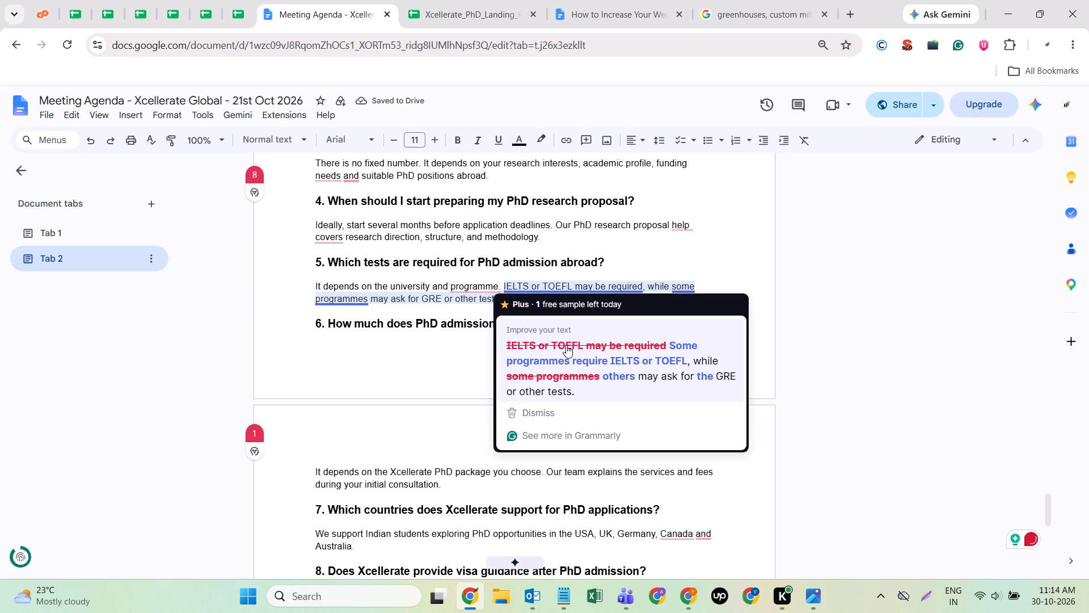
# Reword the FAQ 5 answer to "Some programmes require IELTS or TOEFL, while others may ask for the GRE or other tests.".
pyautogui.click(566, 345)
# Insert the suggested comma after "funding needs" in the FAQ 3 answer.
pyautogui.scroll(2, 416, 302)
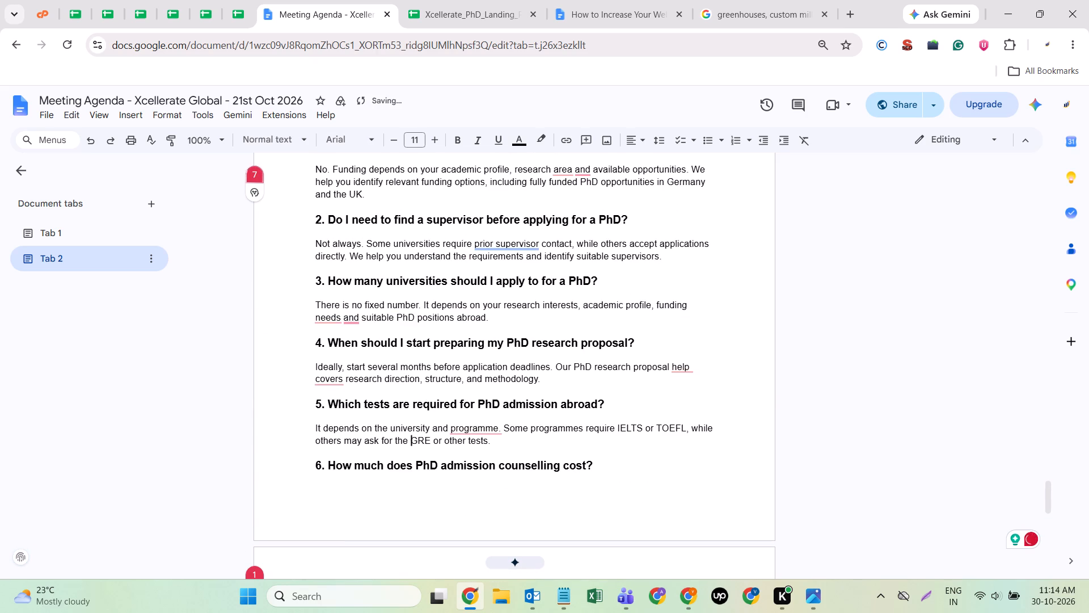
pyautogui.click(348, 358)
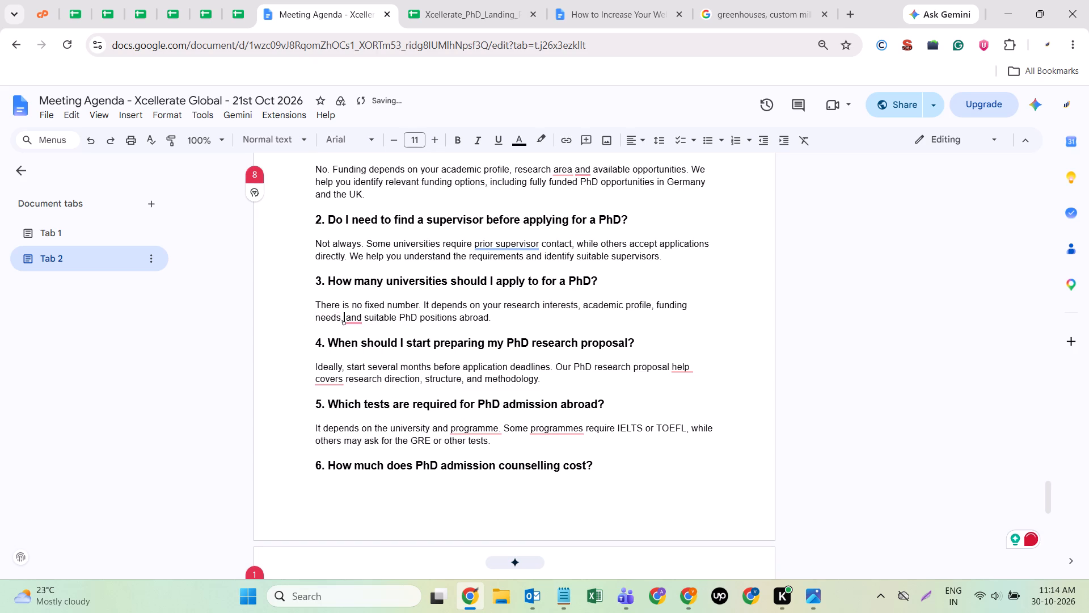
# Correct the bracketed note in Section 9 to "(Below we will add some student cards about their experience.)".
pyautogui.scroll(1, 389, 253)
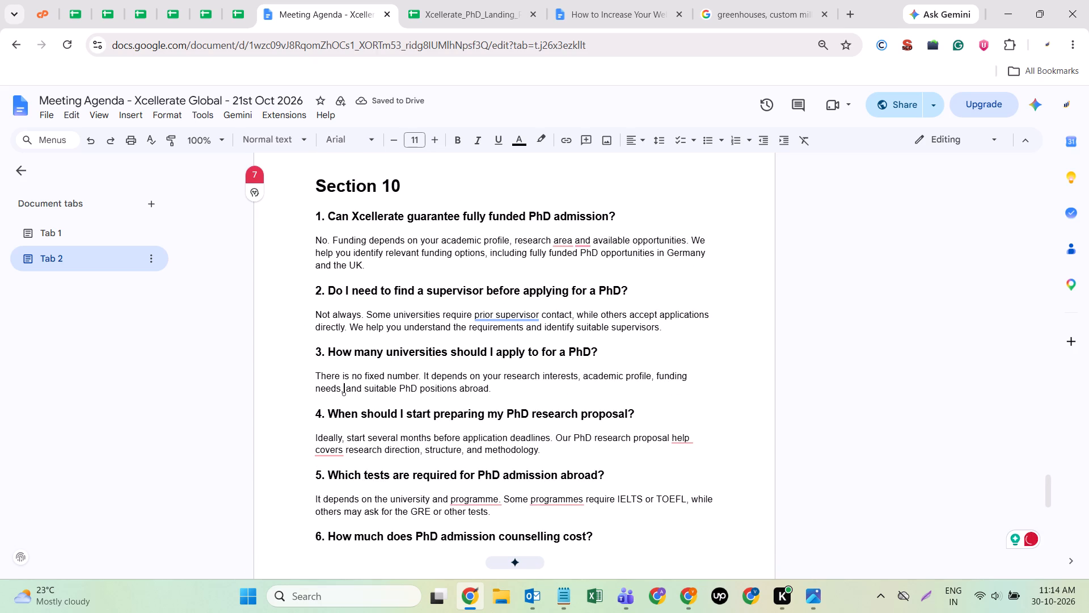
pyautogui.scroll(2, 412, 302)
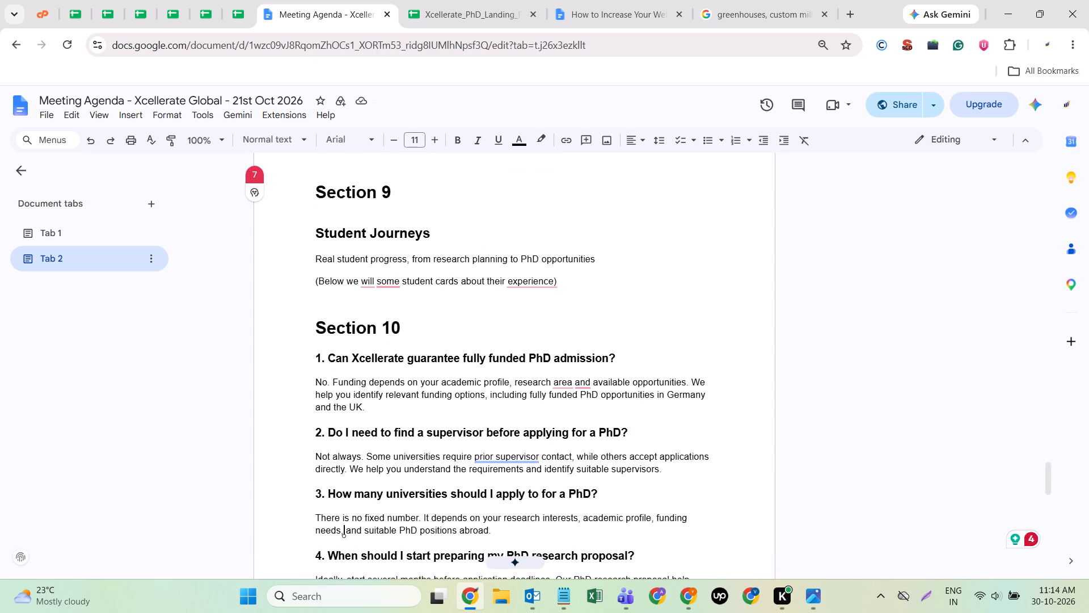
pyautogui.scroll(1, 412, 302)
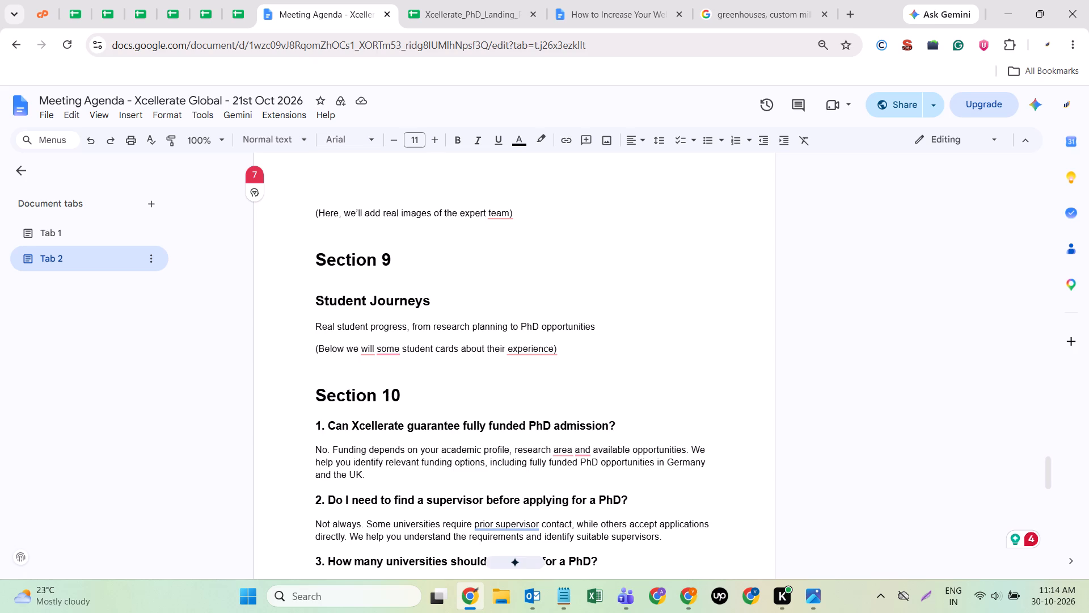
pyautogui.scroll(-1, 475, 293)
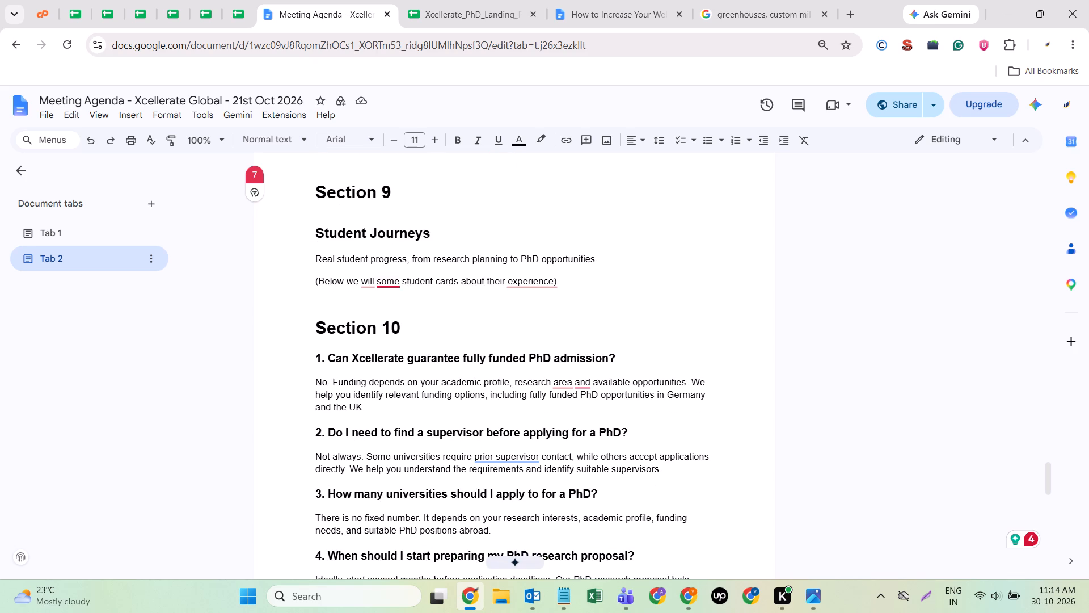
pyautogui.click(387, 303)
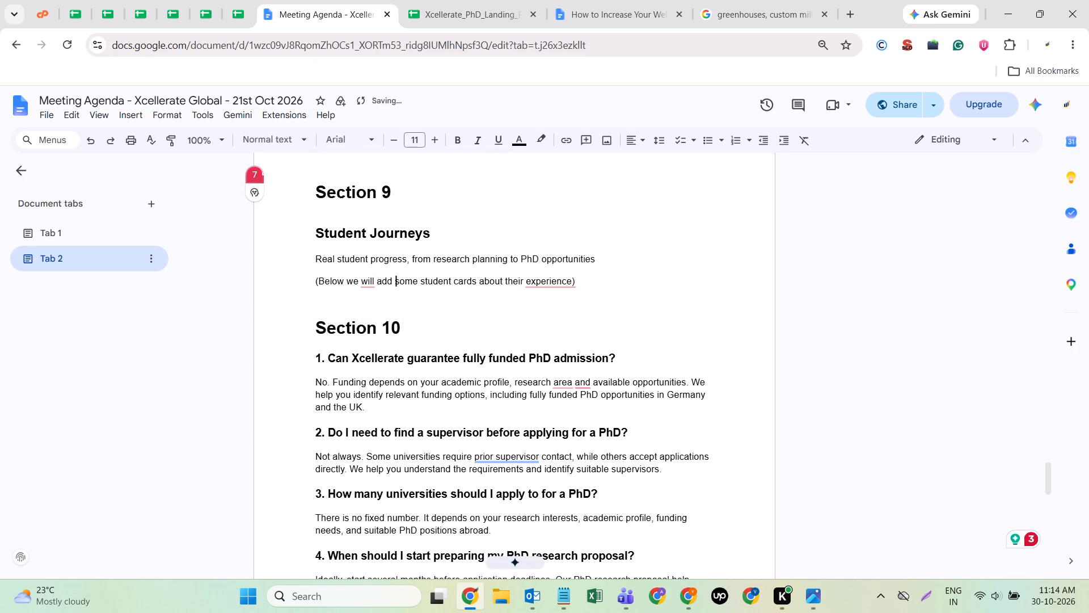
pyautogui.click(547, 300)
pyautogui.click(560, 306)
pyautogui.click(561, 301)
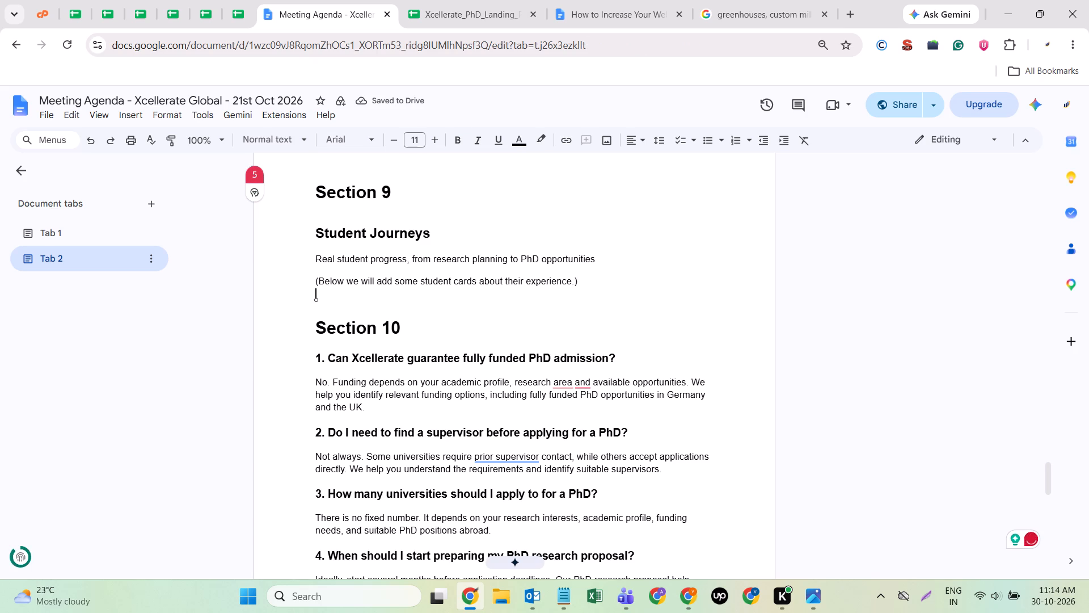
pyautogui.scroll(5, 561, 301)
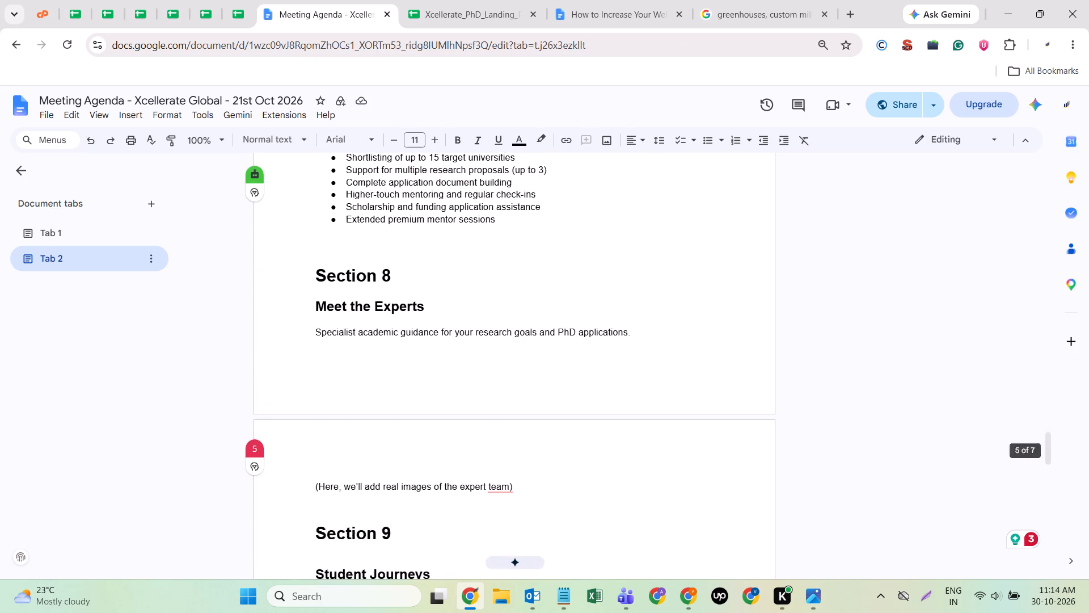
pyautogui.scroll(8, 561, 301)
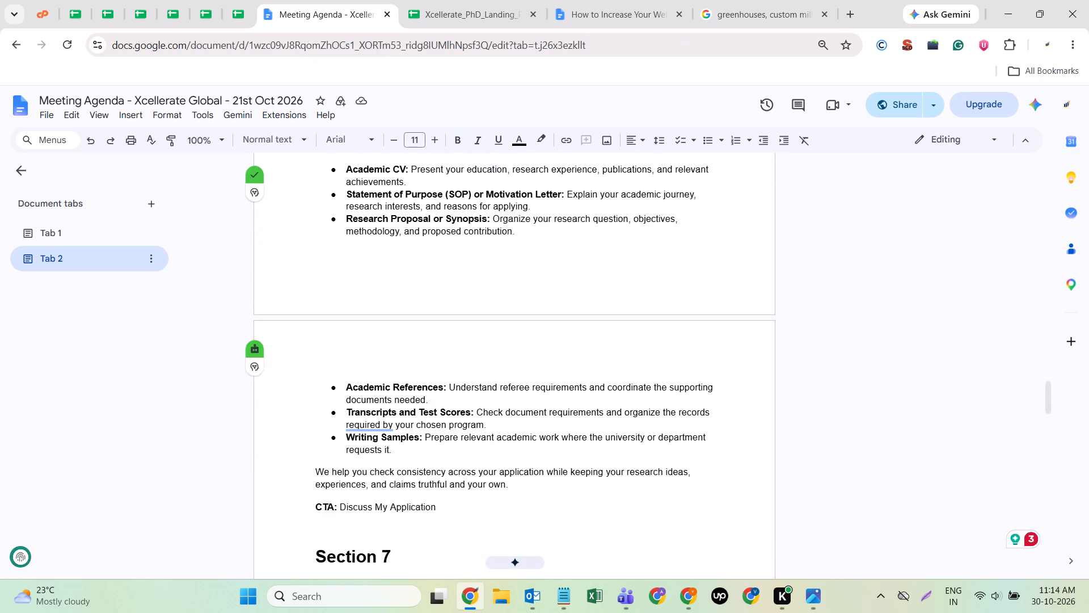
pyautogui.scroll(7, 561, 301)
pyautogui.scroll(-4, 561, 301)
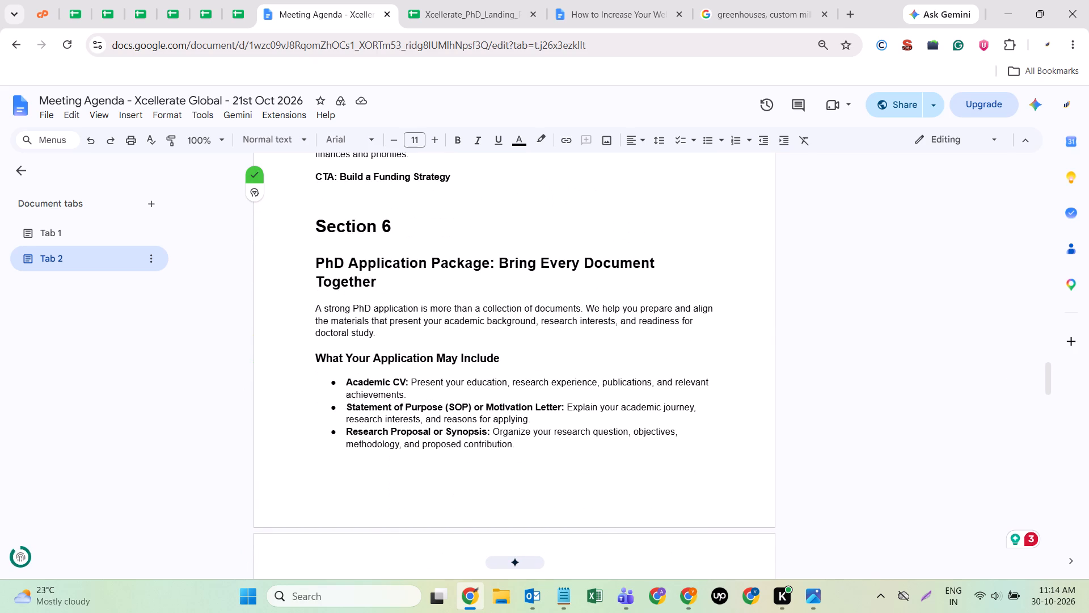
pyautogui.scroll(4, 561, 301)
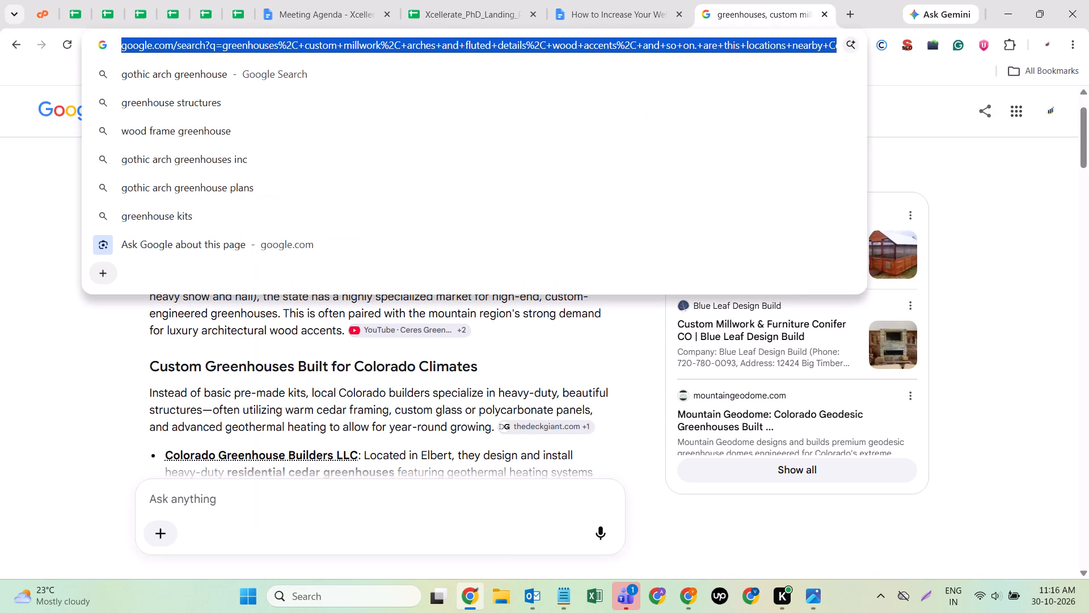
pyautogui.write('word')
pyautogui.press('Return')
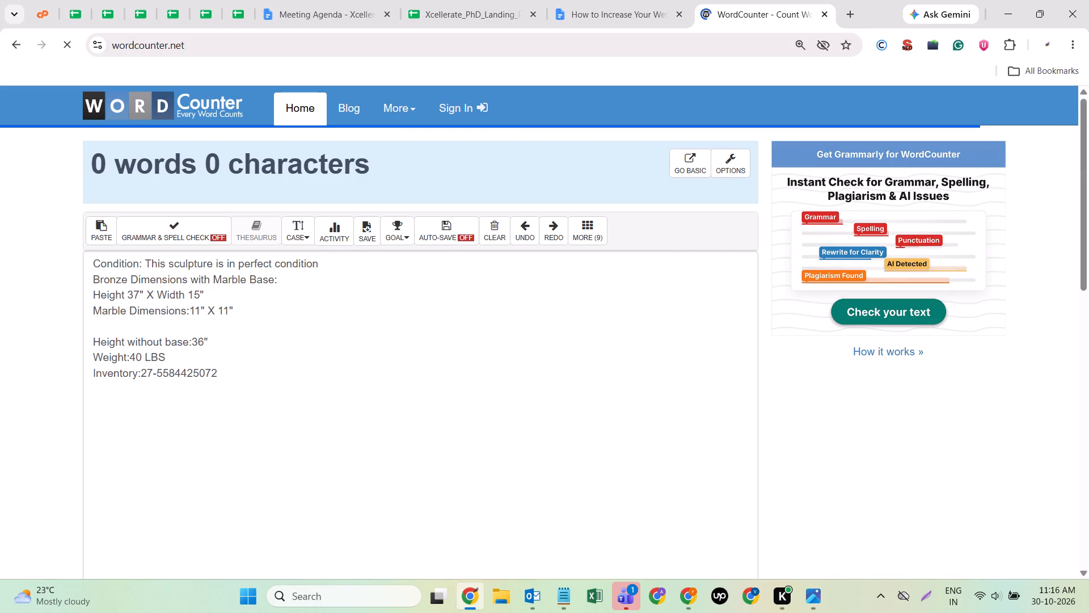
# Replace all the old sculpture text in WordCounter with the copied PhD keyword list.
pyautogui.click(336, 404)
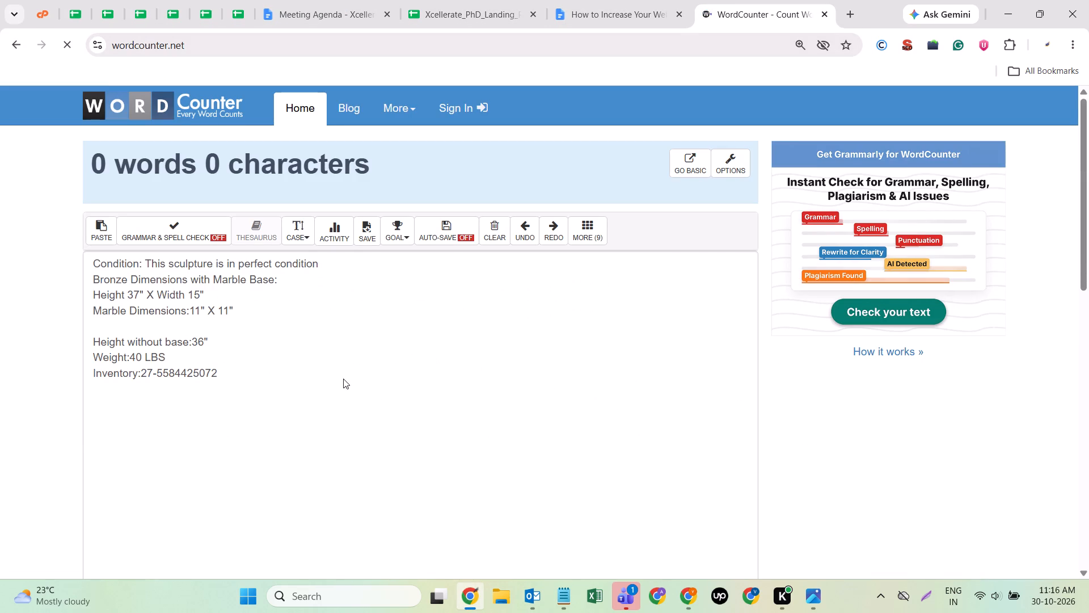
pyautogui.click(343, 379)
pyautogui.hotkey('ctrl', 'a')
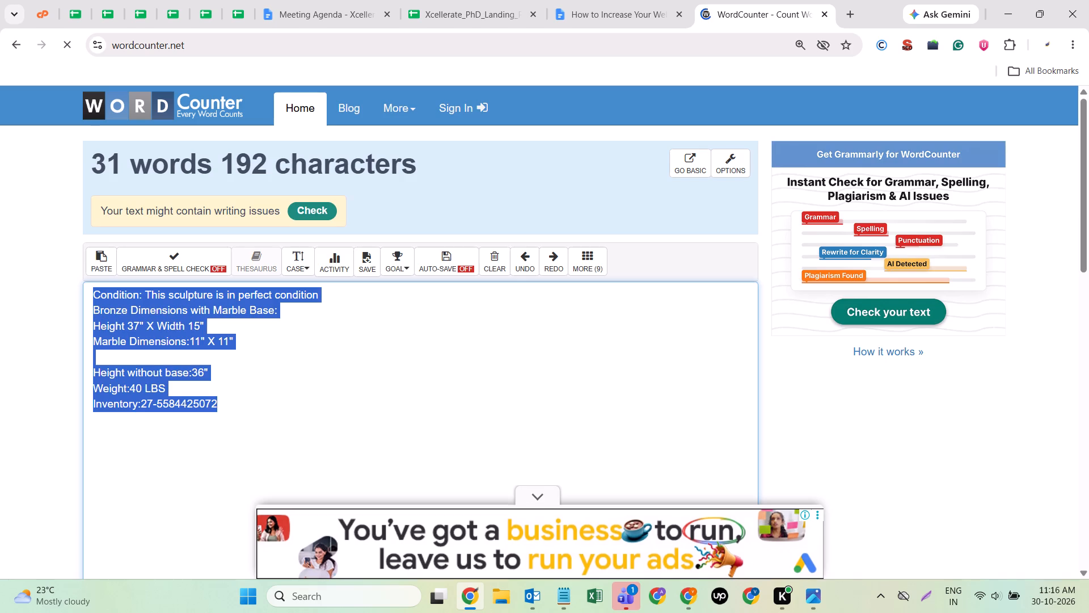
pyautogui.hotkey('ctrl', 'v')
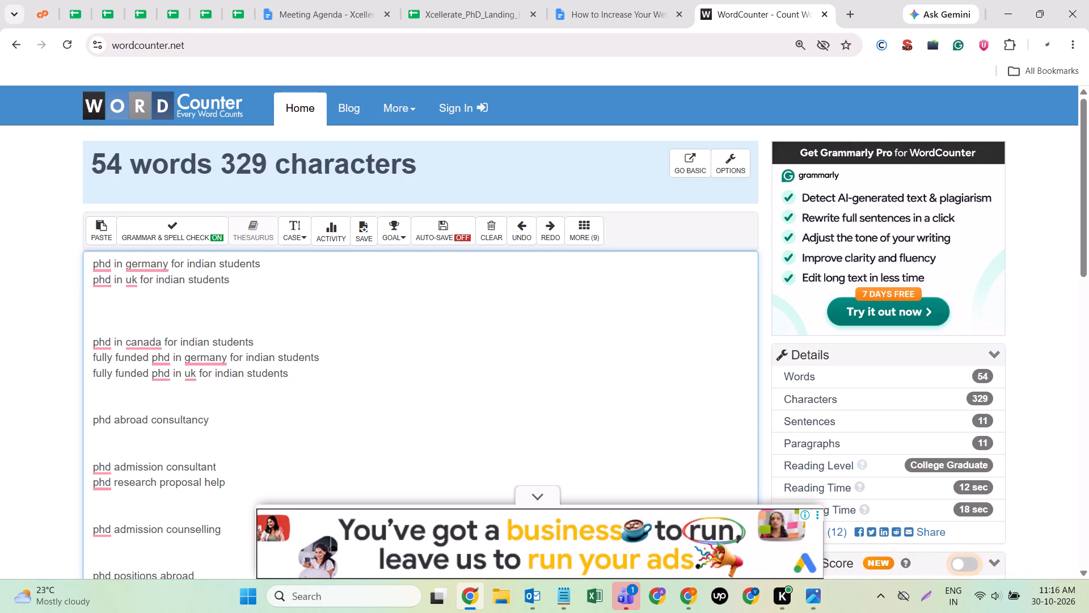
# Remove the blank lines between "phd in uk for indian students" and "phd in canada for indian students".
pyautogui.press('Up')
pyautogui.press('Up')
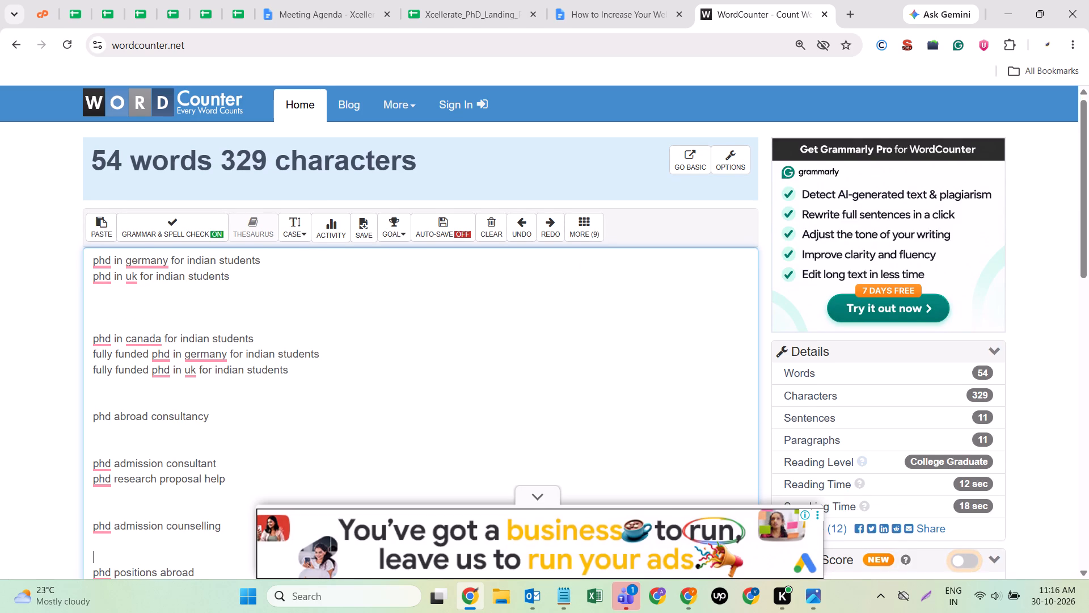
pyautogui.press('Up')
pyautogui.press('Up')
pyautogui.press('Up')
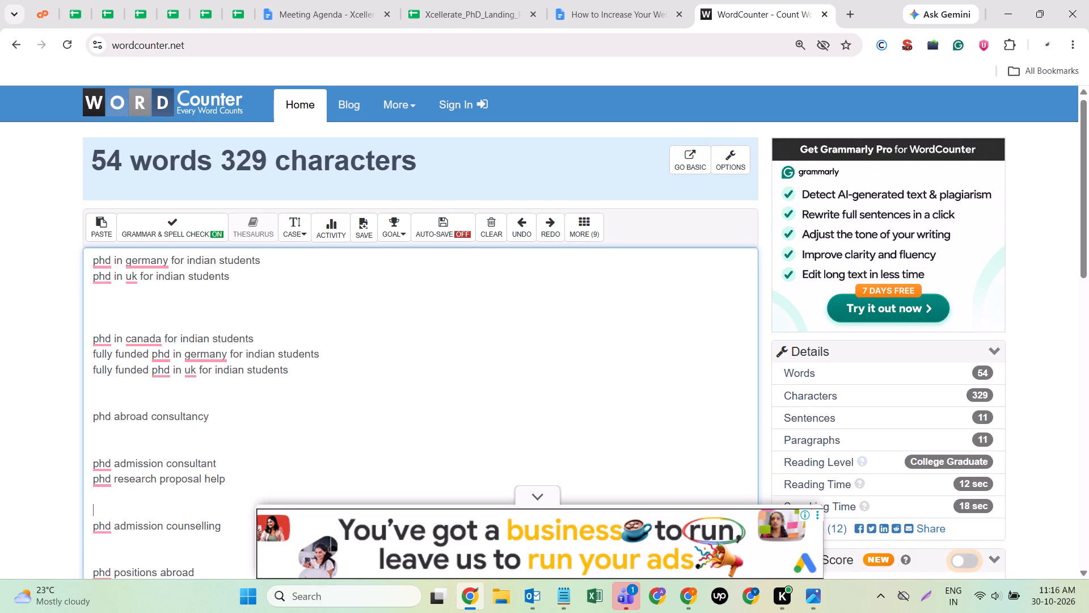
pyautogui.click(261, 331)
pyautogui.press('Up')
pyautogui.press('Right')
pyautogui.press('BackSpace')
pyautogui.press('BackSpace')
pyautogui.press('BackSpace')
# Remove the blank lines above "phd abroad consultancy" so it directly follows the fully funded UK keyword.
pyautogui.press('Down')
pyautogui.press('Down')
pyautogui.press('Down')
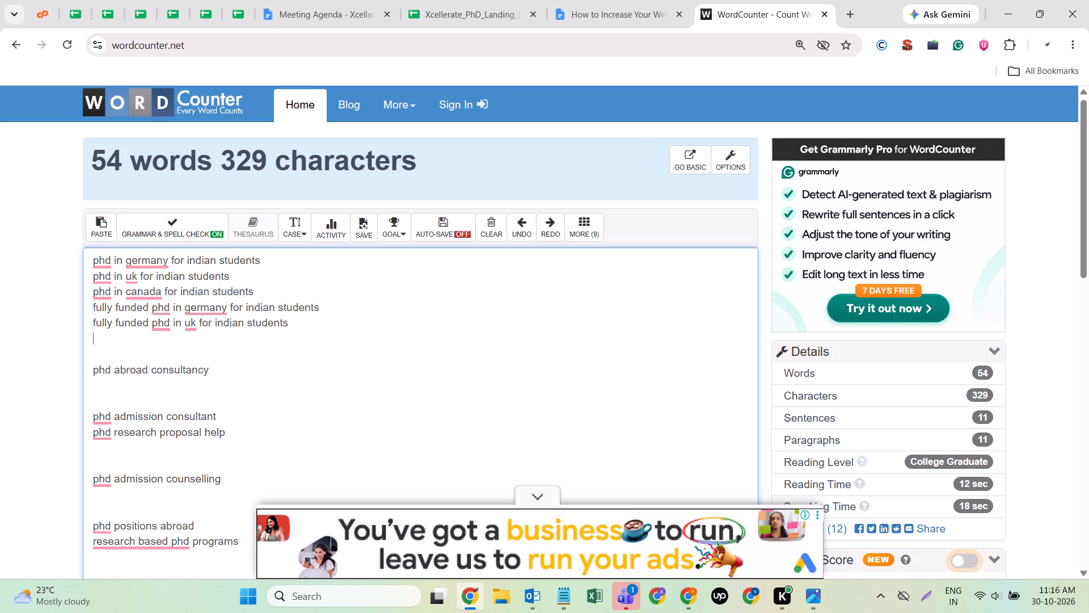
pyautogui.press('Down')
pyautogui.press('Down')
pyautogui.press('Right')
pyautogui.press('Left')
pyautogui.press('BackSpace')
pyautogui.press('BackSpace')
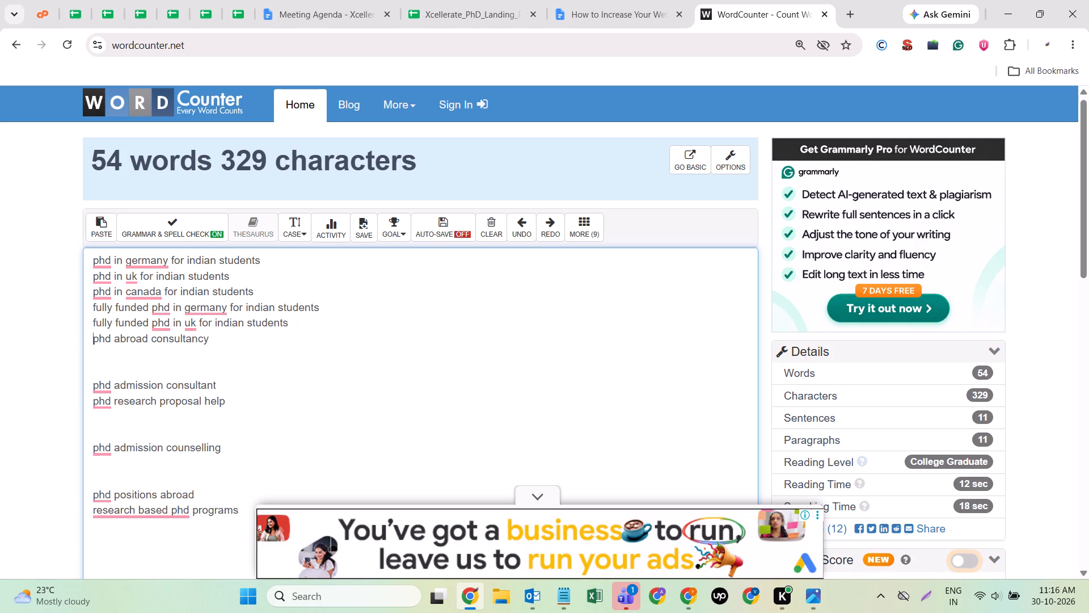
# Remove the blank lines between "phd abroad consultancy" and "phd admission consultant".
pyautogui.press('Down')
pyautogui.press('Down')
pyautogui.press('Down')
pyautogui.press('Down')
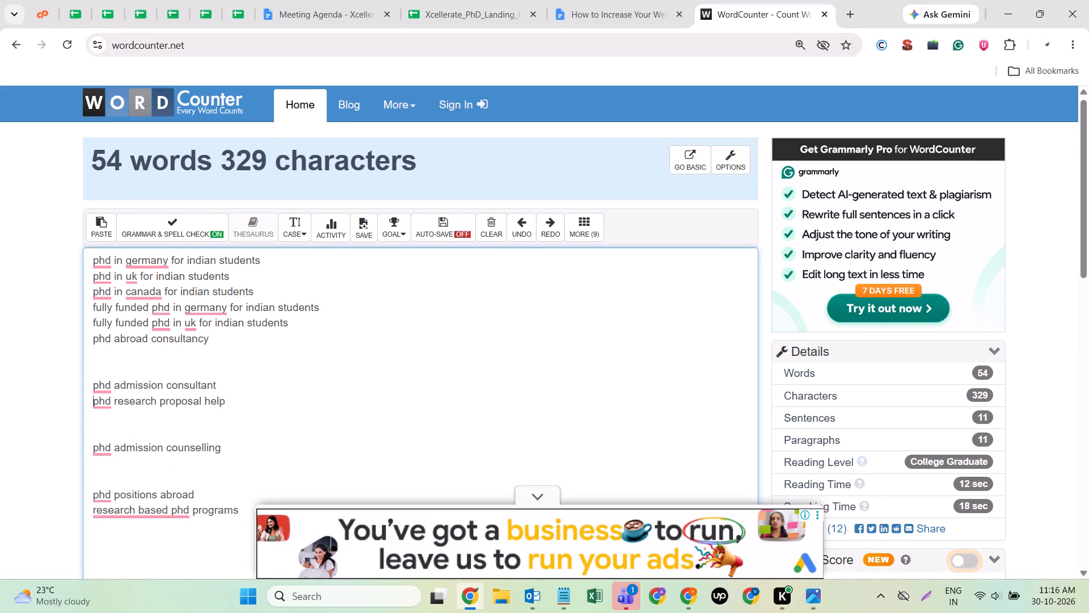
pyautogui.press('Up')
pyautogui.press('BackSpace')
pyautogui.press('BackSpace')
# Remove the blank lines between "phd research proposal help" and "phd admission counselling".
pyautogui.press('Down')
pyautogui.press('Down')
pyautogui.press('Down')
pyautogui.press('Down')
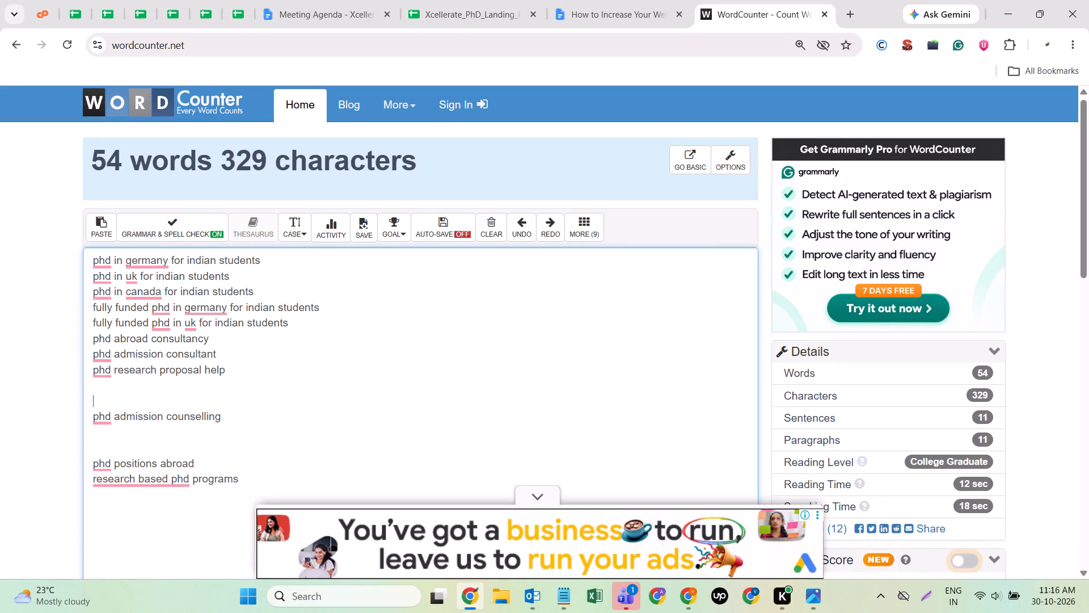
pyautogui.press('BackSpace')
pyautogui.press('BackSpace')
# Remove the blank lines between "phd admission counselling" and "phd positions abroad" to finish the continuous keyword list.
pyautogui.press('Down')
pyautogui.press('Down')
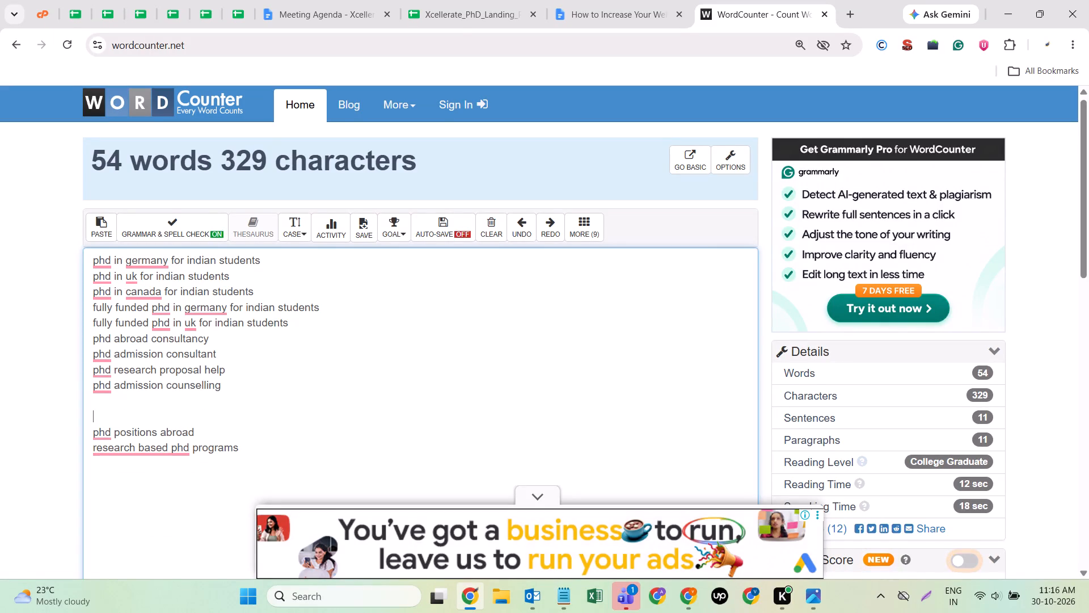
pyautogui.press('Down')
pyautogui.press('BackSpace')
pyautogui.press('BackSpace')
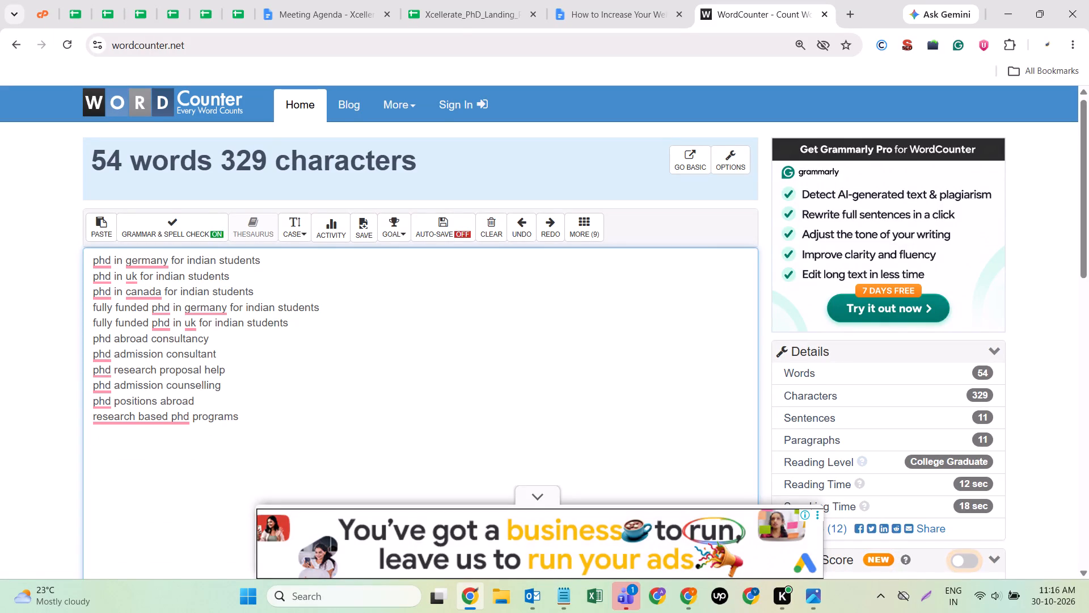
pyautogui.press('Down')
pyautogui.press('Down')
pyautogui.press('Down')
pyautogui.press('Down')
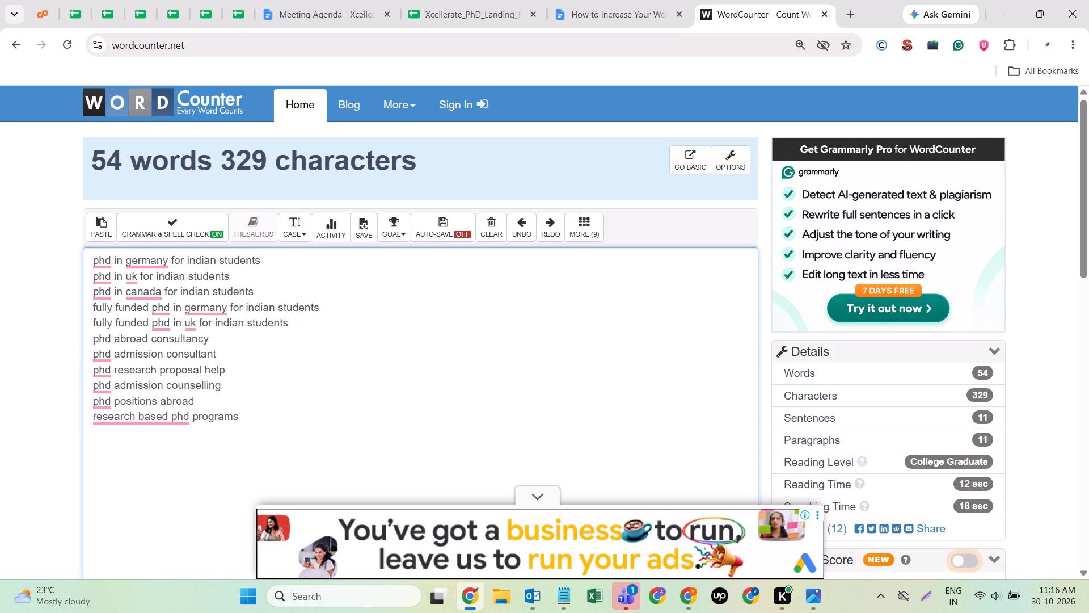
pyautogui.click(474, 292)
# Switch to the other Chrome window holding the Xcellerate Global ChatGPT conversation and open a new blank tab there.
pyautogui.scroll(-1, 426, 330)
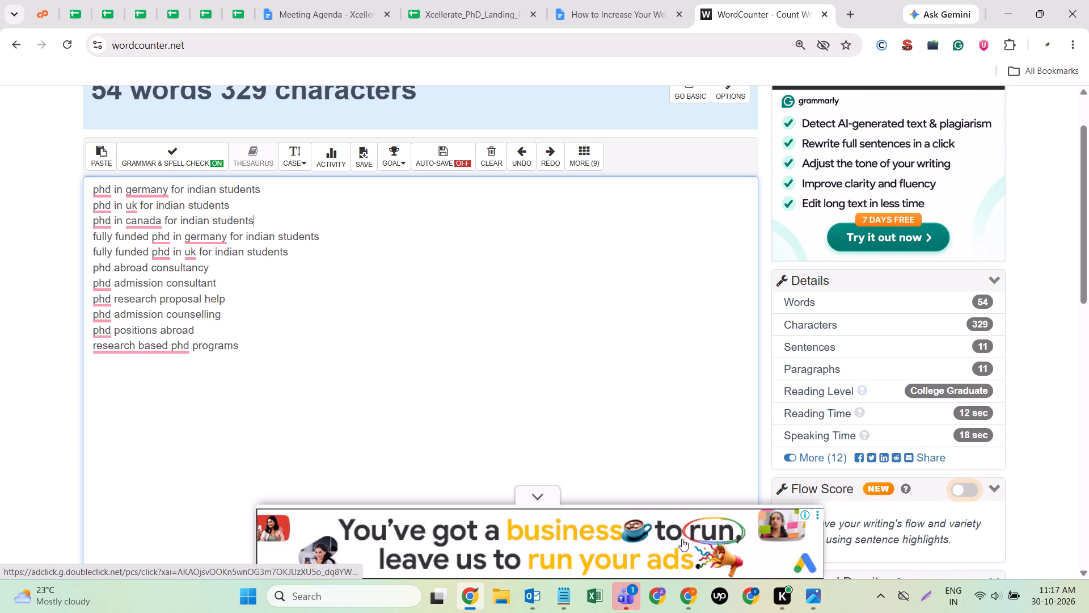
pyautogui.click(690, 595)
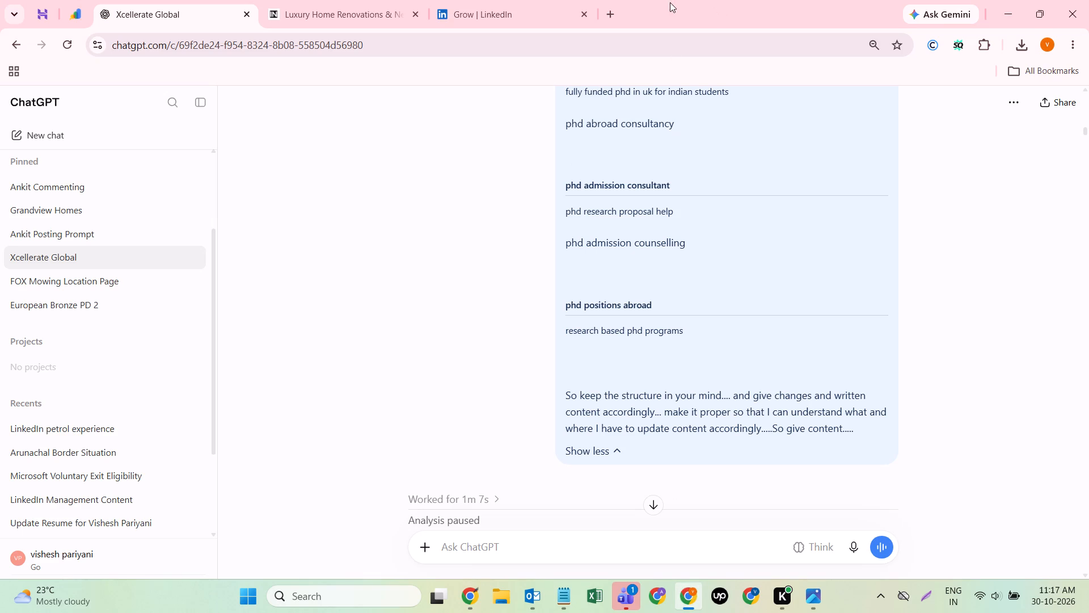
pyautogui.click(610, 12)
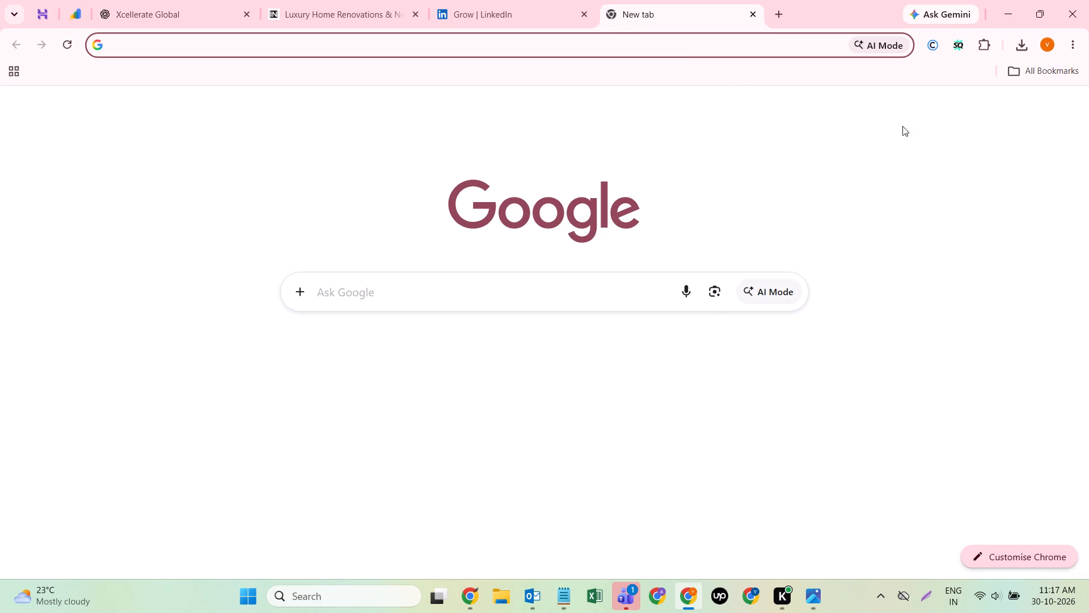
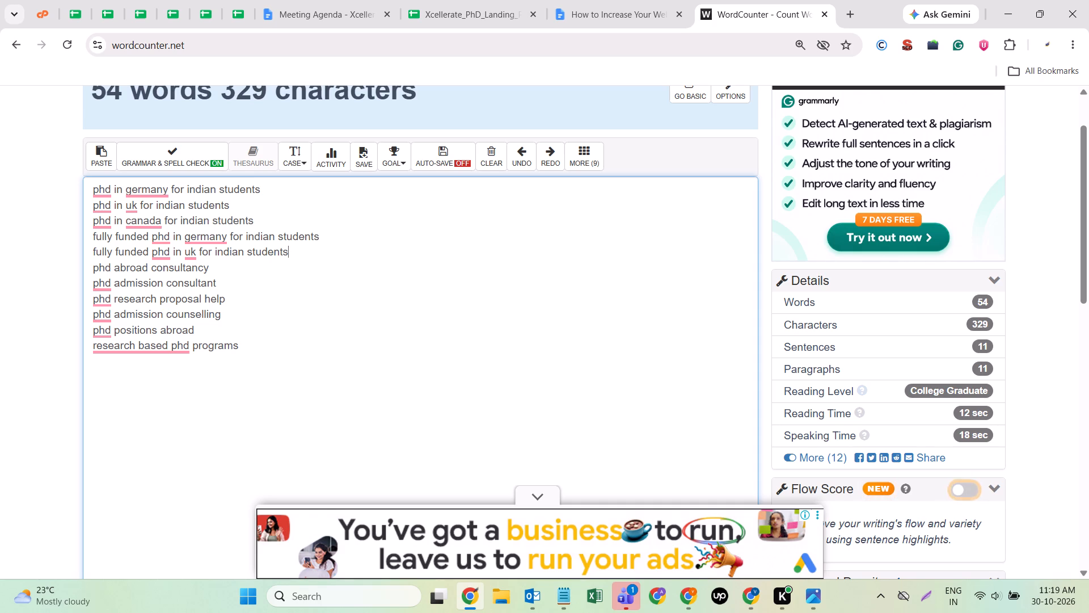
# Review the compiled PhD keyword list line by line, from "phd in germany for indian students" to "research based phd programs".
pyautogui.click(492, 271)
pyautogui.press('Down')
pyautogui.press('Right')
pyautogui.press('Right')
pyautogui.press('Down')
pyautogui.press('Right')
pyautogui.press('Right')
pyautogui.press('Down')
pyautogui.press('Down')
pyautogui.press('Down')
pyautogui.press('Right')
pyautogui.press('Right')
pyautogui.press('Up')
pyautogui.press('Up')
pyautogui.press('Up')
pyautogui.press('Up')
pyautogui.press('Up')
pyautogui.press('Up')
pyautogui.press('Up')
pyautogui.press('Up')
pyautogui.press('Up')
pyautogui.press('Up')
pyautogui.press('Right')
pyautogui.press('Right')
pyautogui.press('Right')
pyautogui.press('Right')
pyautogui.press('Down')
pyautogui.press('Down')
pyautogui.press('Down')
pyautogui.press('Down')
pyautogui.press('Right')
pyautogui.press('Up')
pyautogui.press('Right')
pyautogui.press('Right')
pyautogui.press('Right')
pyautogui.press('Right')
pyautogui.press('Right')
pyautogui.press('Right')
pyautogui.press('Right')
pyautogui.press('Right')
pyautogui.press('Right')
pyautogui.press('Right')
pyautogui.press('Down')
pyautogui.press('Up')
pyautogui.press('Up')
pyautogui.press('Up')
pyautogui.press('Up')
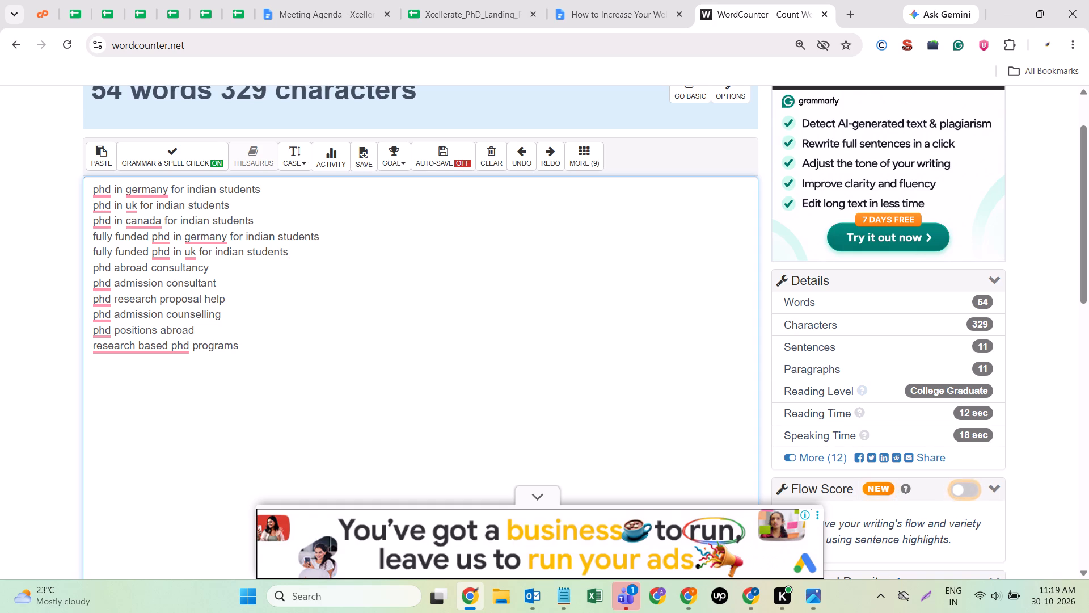
pyautogui.press('Up')
pyautogui.press('Down')
pyautogui.press('Down')
pyautogui.press('Down')
pyautogui.press('Down')
pyautogui.press('Down')
pyautogui.press('Down')
pyautogui.press('Down')
pyautogui.press('Down')
pyautogui.press('Down')
pyautogui.press('Down')
pyautogui.press('Down')
pyautogui.press('Up')
pyautogui.press('Up')
pyautogui.press('Up')
pyautogui.press('Up')
pyautogui.press('Up')
pyautogui.press('Up')
pyautogui.press('Up')
pyautogui.press('Up')
pyautogui.press('Up')
pyautogui.press('Up')
pyautogui.scroll(2, 438, 191)
pyautogui.scroll(-1, 438, 191)
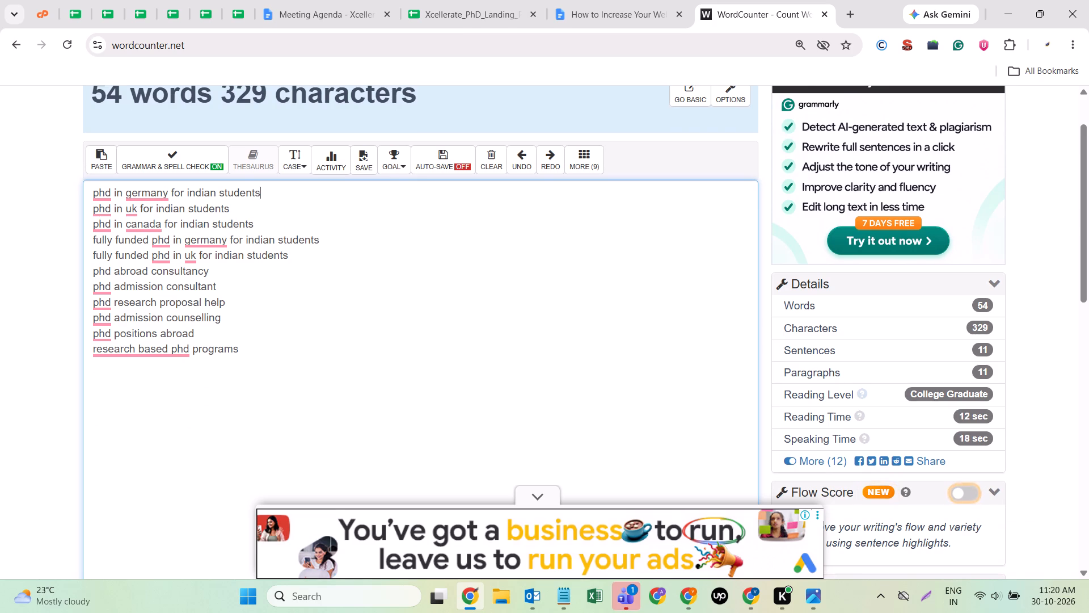
pyautogui.scroll(1, 437, 189)
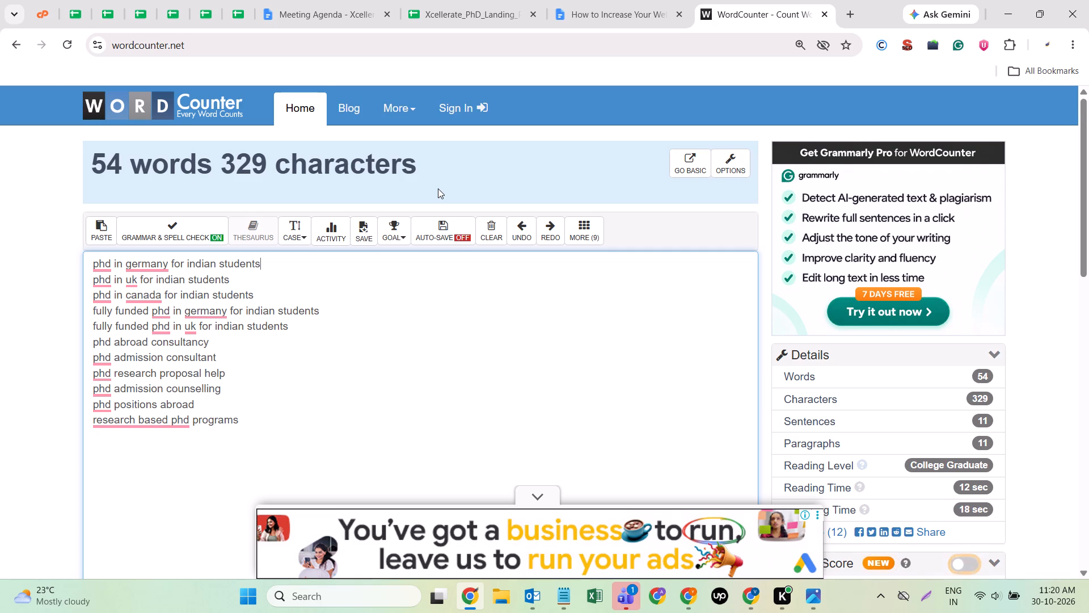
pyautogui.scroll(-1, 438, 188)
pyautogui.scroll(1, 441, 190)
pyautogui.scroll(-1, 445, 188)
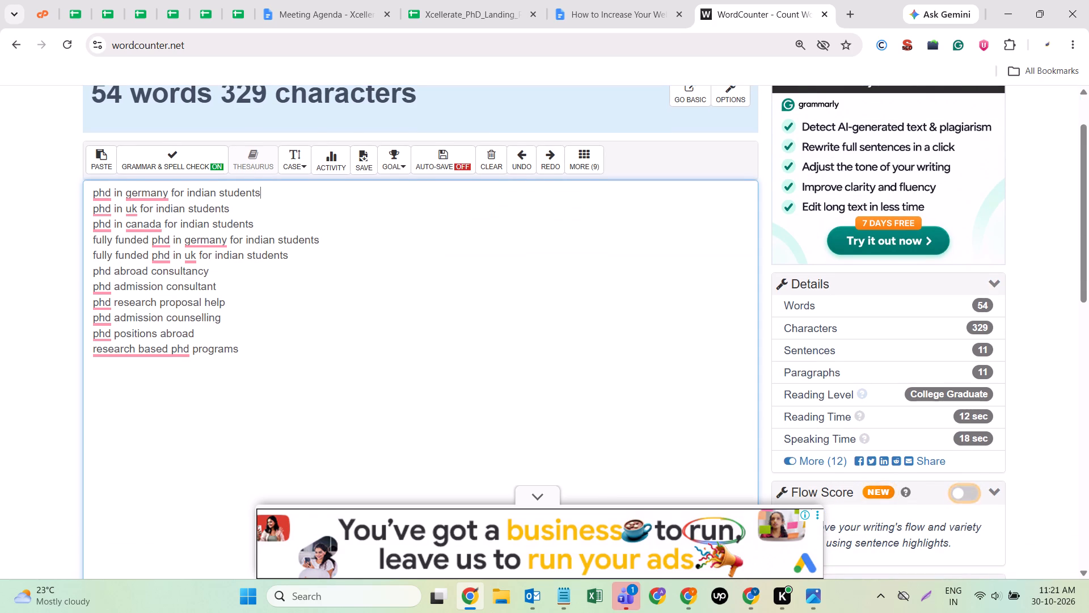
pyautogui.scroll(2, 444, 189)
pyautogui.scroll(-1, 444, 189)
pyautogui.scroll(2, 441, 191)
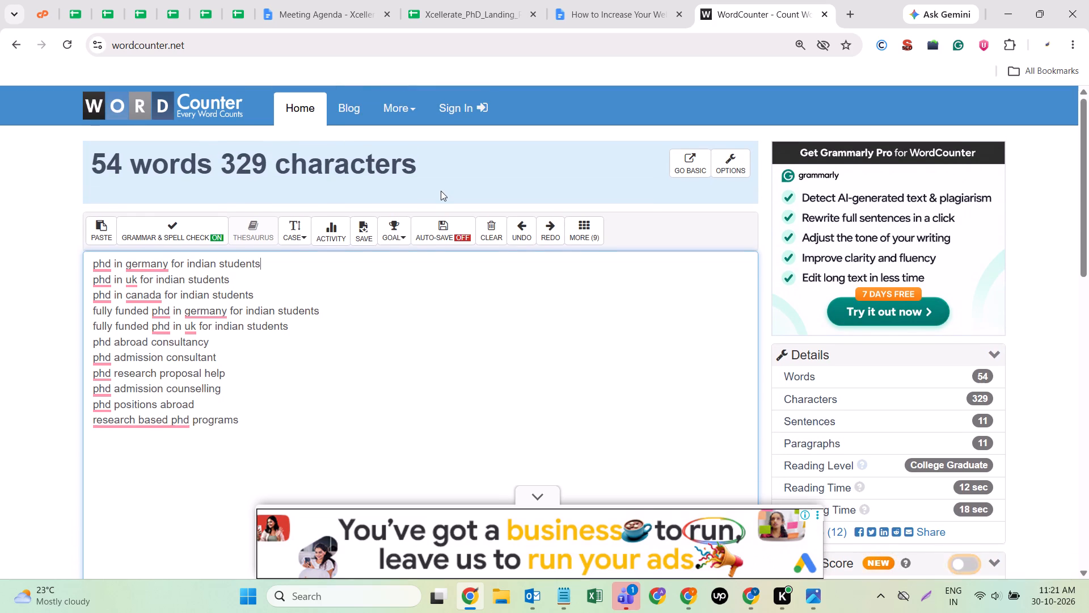
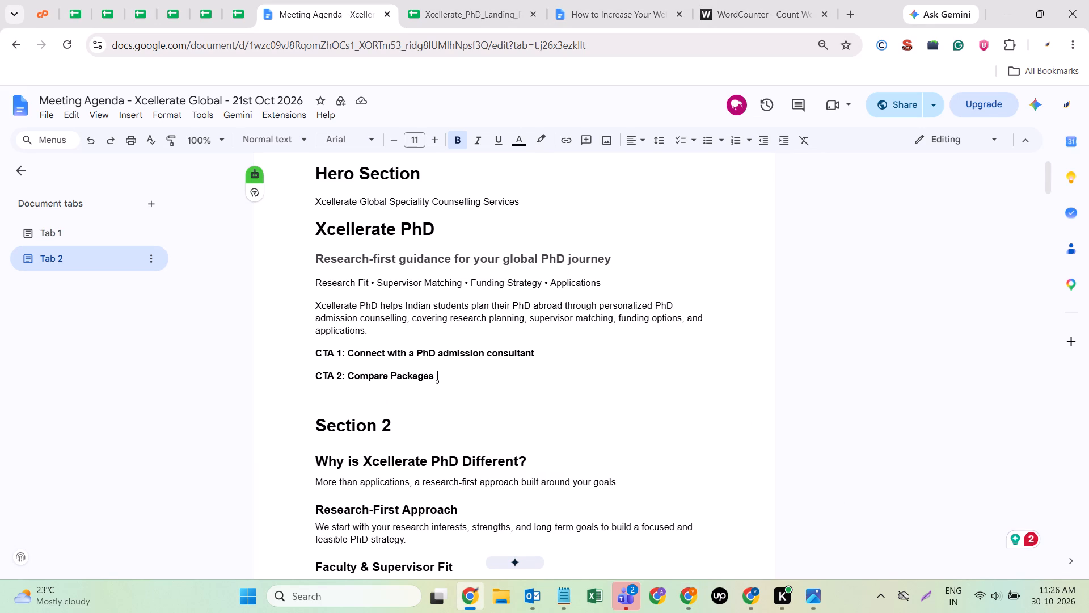
pyautogui.scroll(-5, 643, 276)
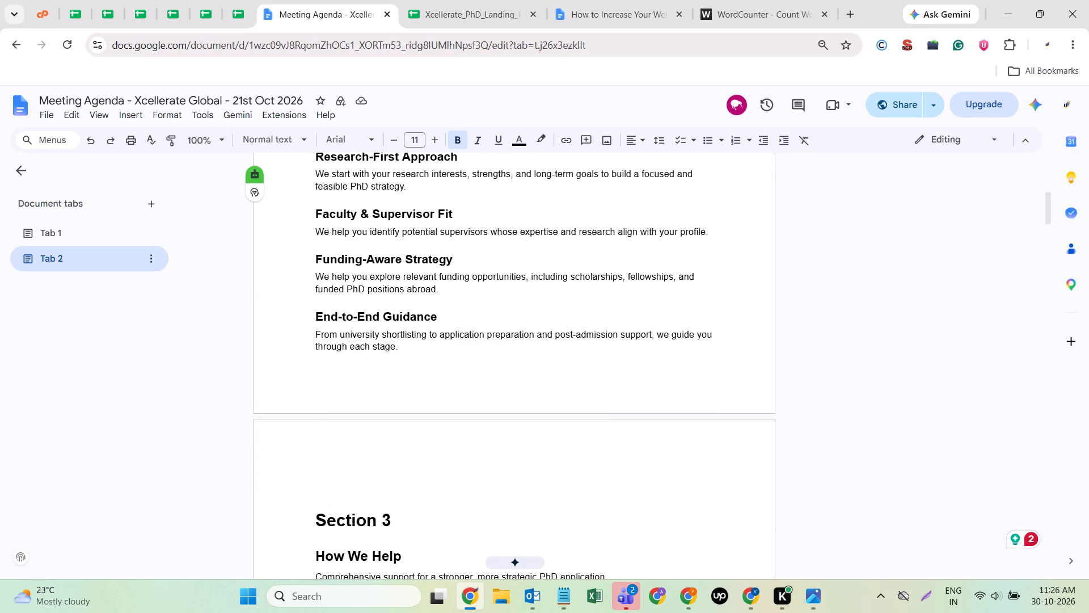
pyautogui.scroll(-6, 643, 276)
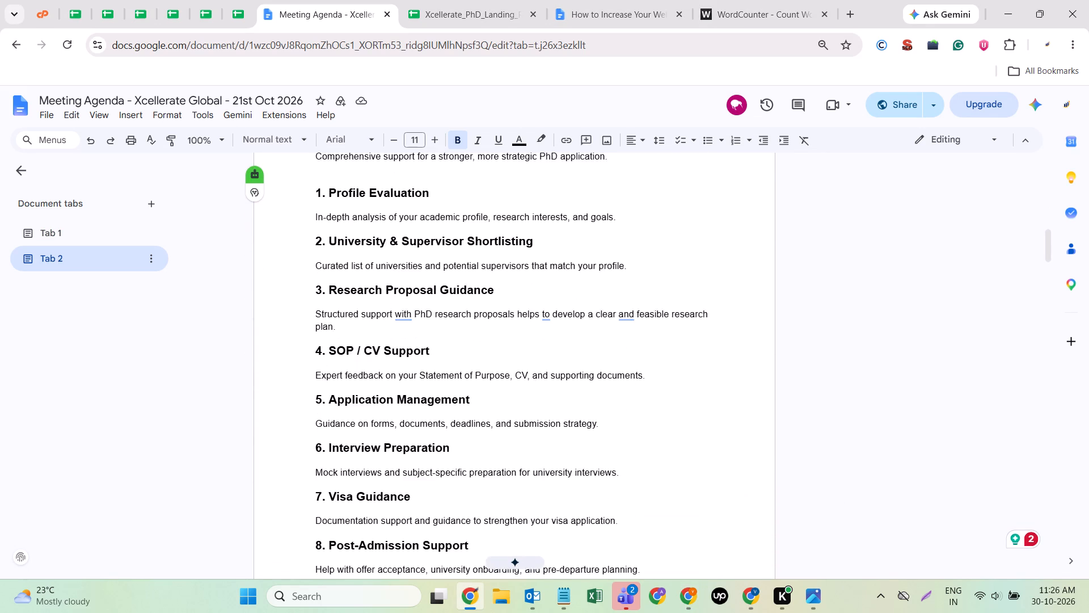
pyautogui.scroll(-1, 643, 276)
pyautogui.scroll(2, 652, 264)
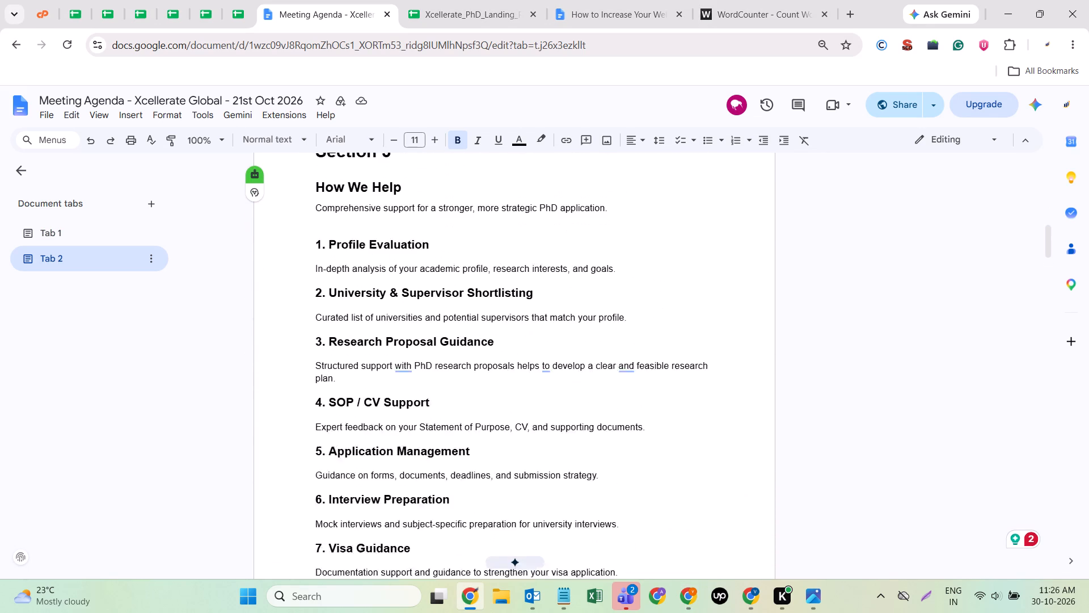
pyautogui.scroll(6, 652, 264)
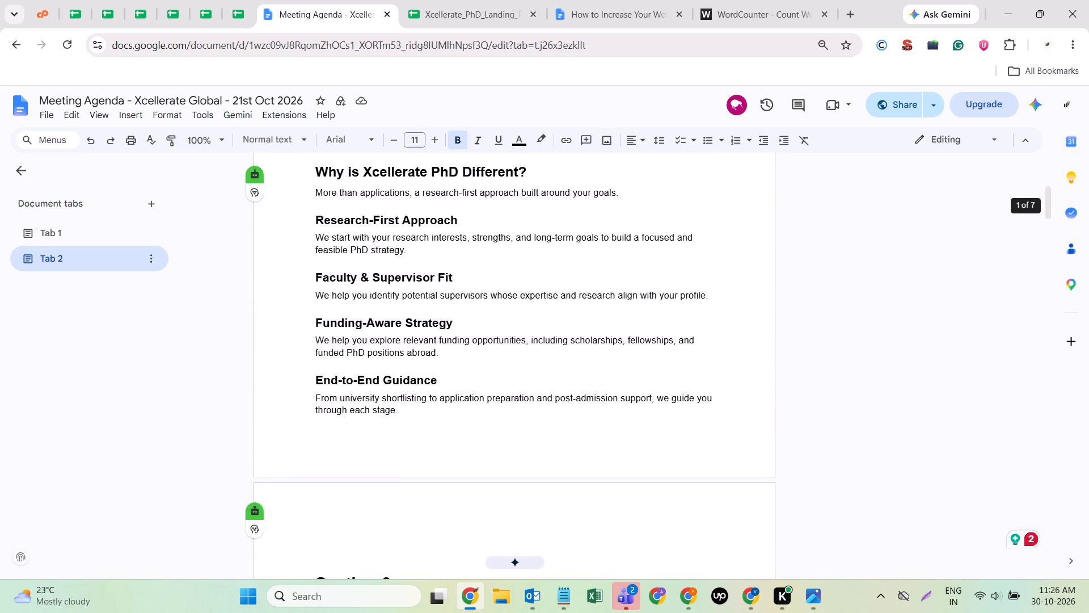
pyautogui.scroll(4, 652, 264)
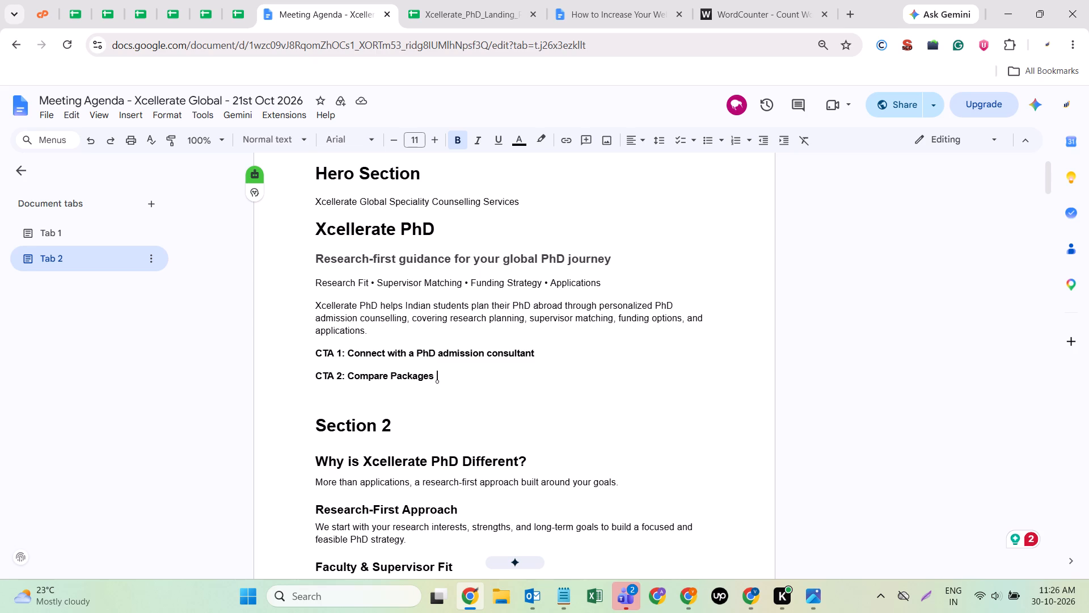
pyautogui.scroll(-3, 697, 246)
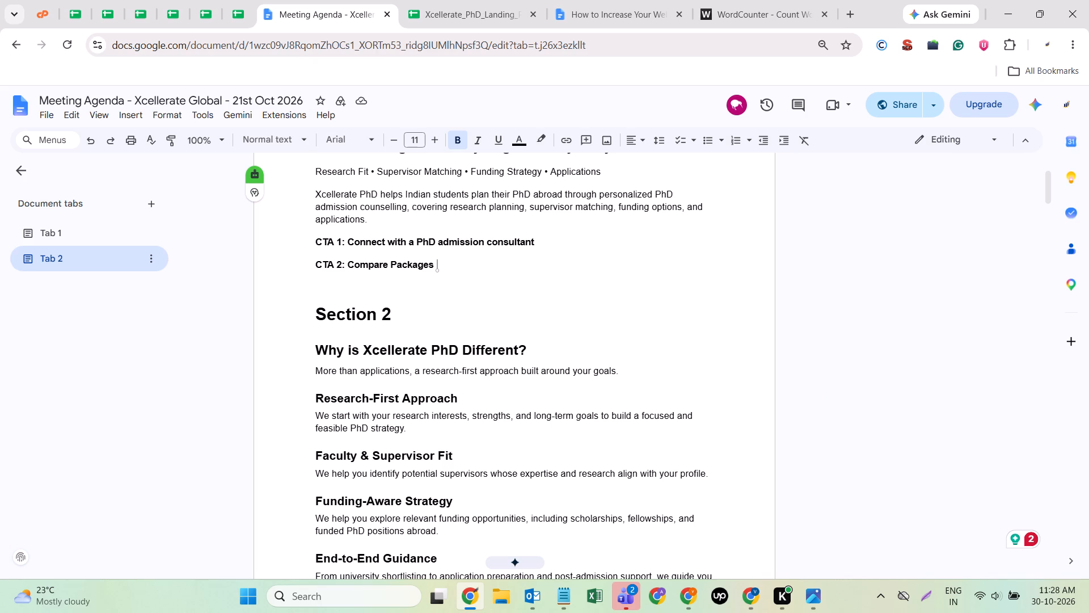
pyautogui.scroll(-1, 659, 166)
pyautogui.scroll(1, 659, 166)
pyautogui.scroll(1, 678, 236)
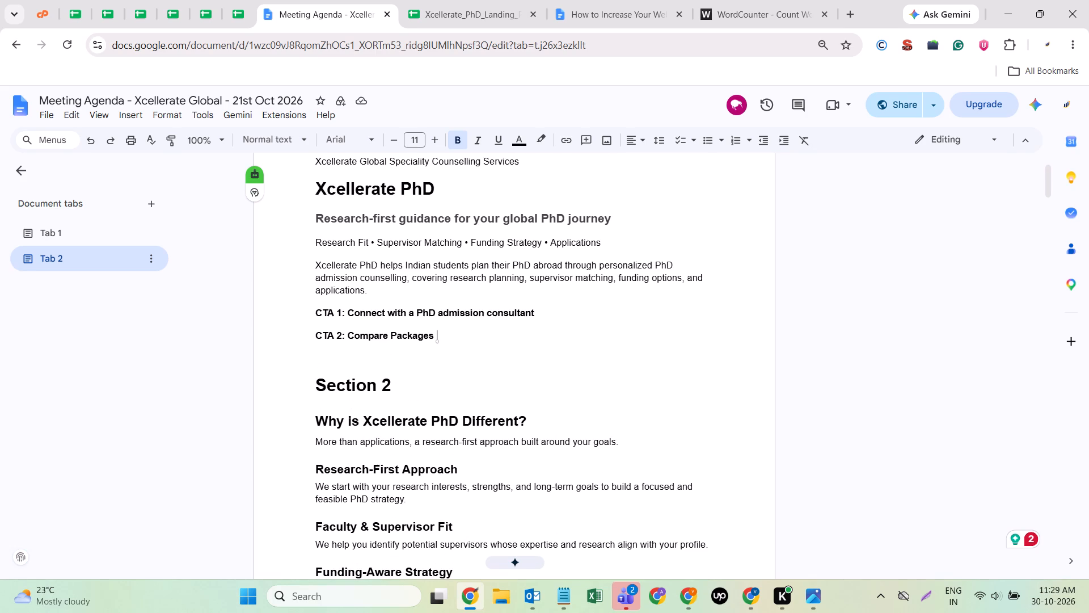
pyautogui.scroll(-1, 657, 240)
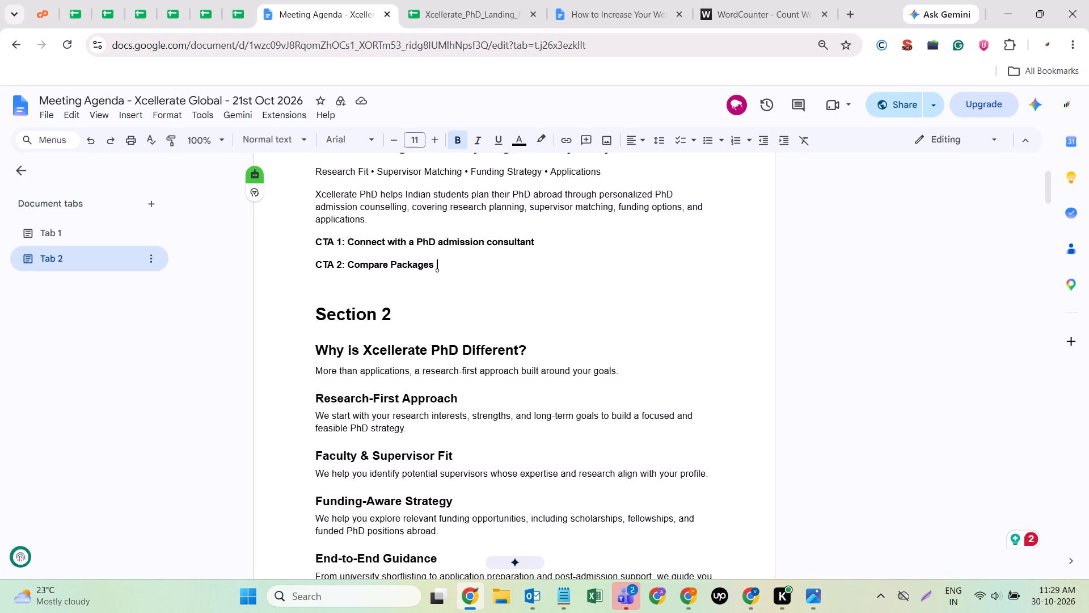
# Reread the Hero Section copy, its two CTAs and the Section 2 text in Tab 2, checking wording and possible keyword placements.
pyautogui.scroll(1, 657, 240)
pyautogui.scroll(-1, 657, 232)
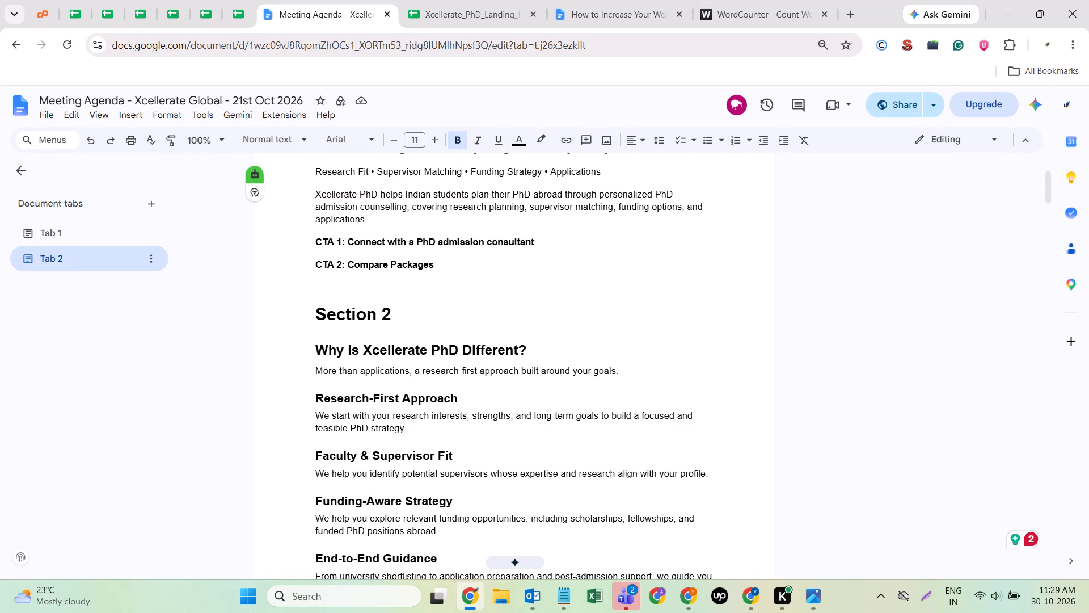
pyautogui.scroll(3, 656, 236)
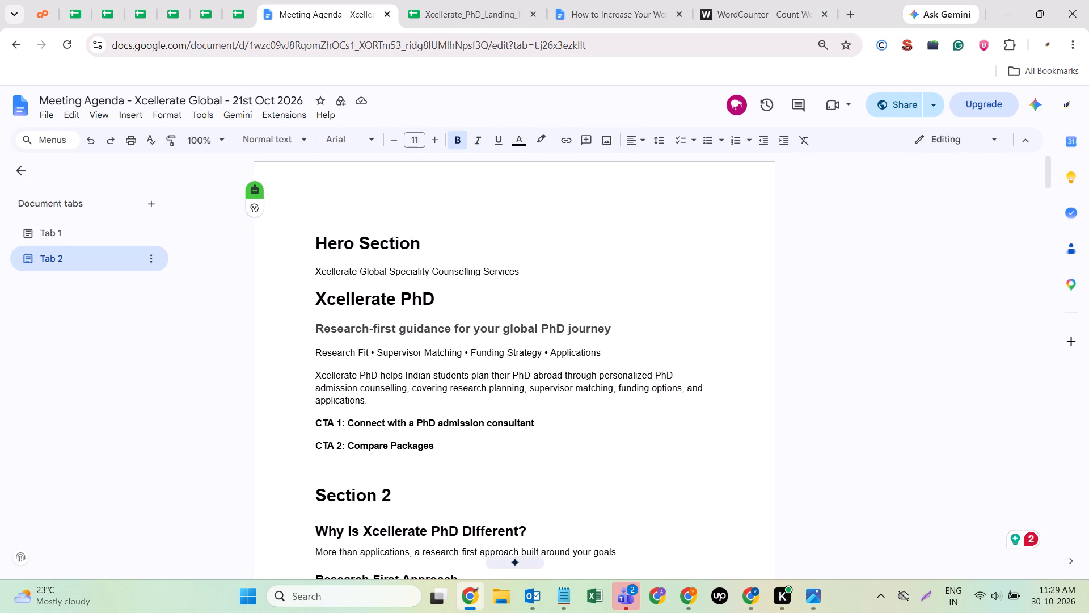
pyautogui.scroll(1, 656, 236)
pyautogui.scroll(-3, 656, 236)
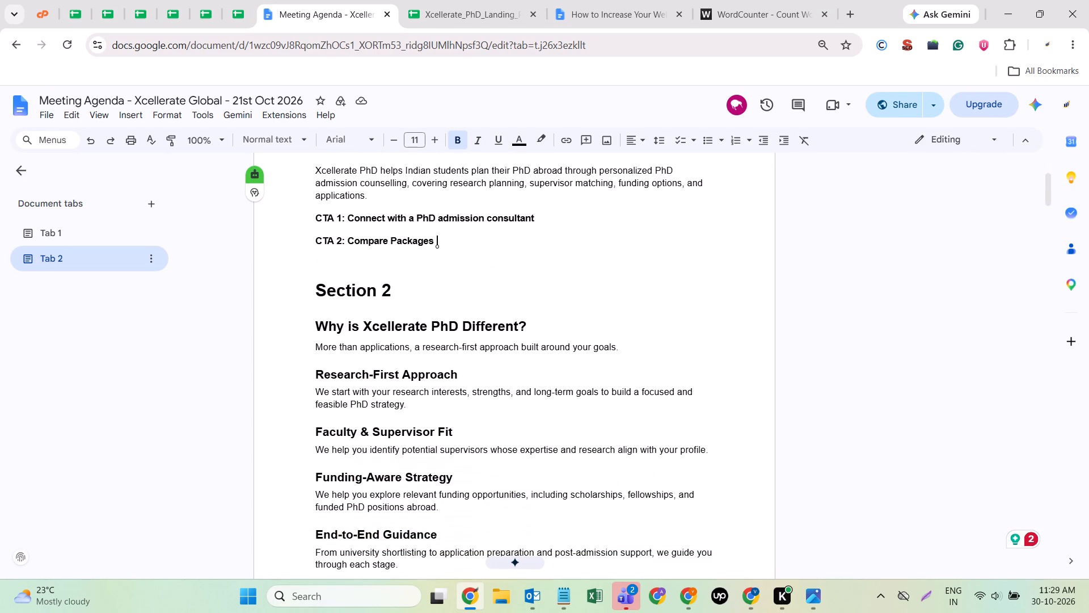
pyautogui.scroll(1, 656, 206)
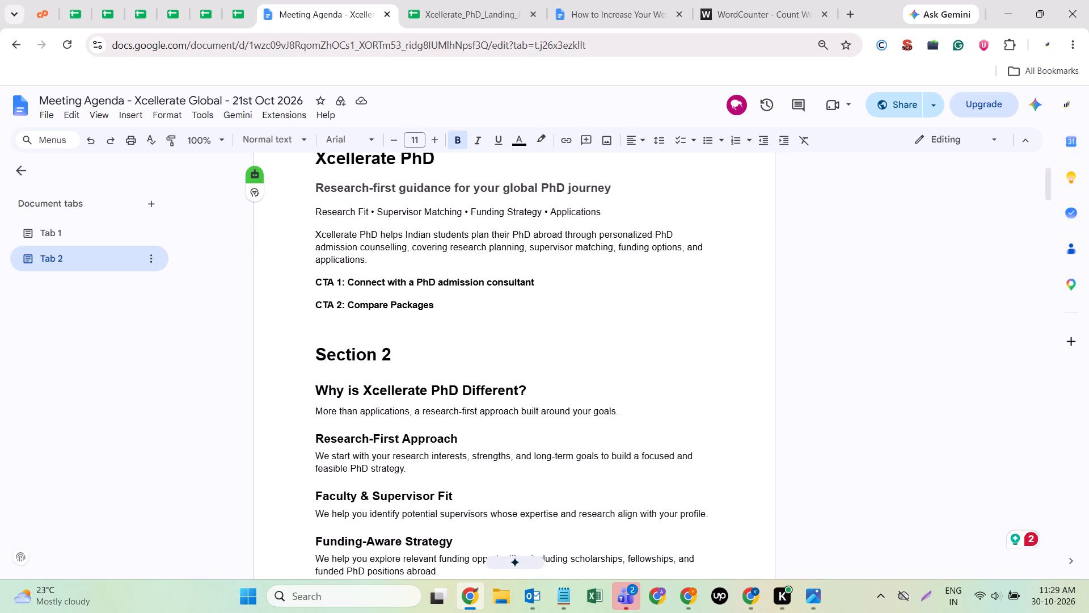
pyautogui.scroll(-1, 656, 206)
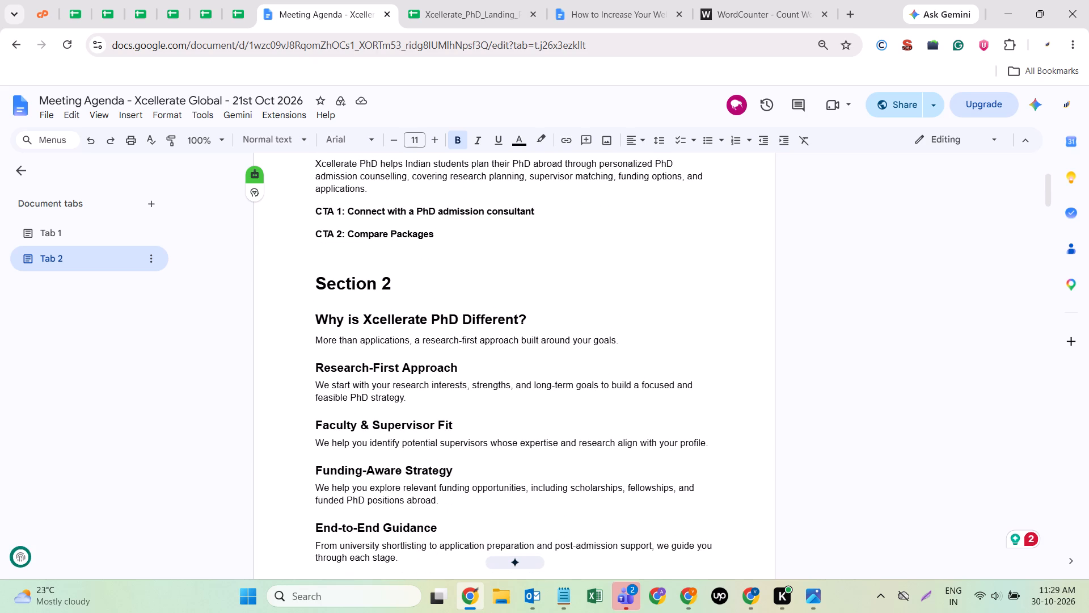
pyautogui.scroll(1, 656, 204)
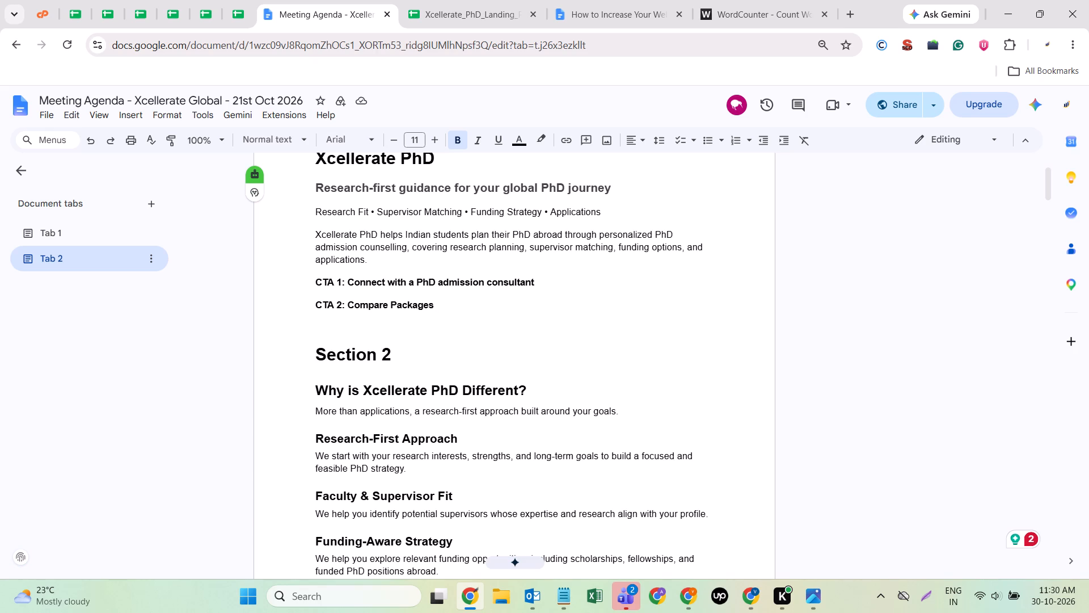
pyautogui.scroll(-1, 692, 210)
pyautogui.scroll(2, 694, 209)
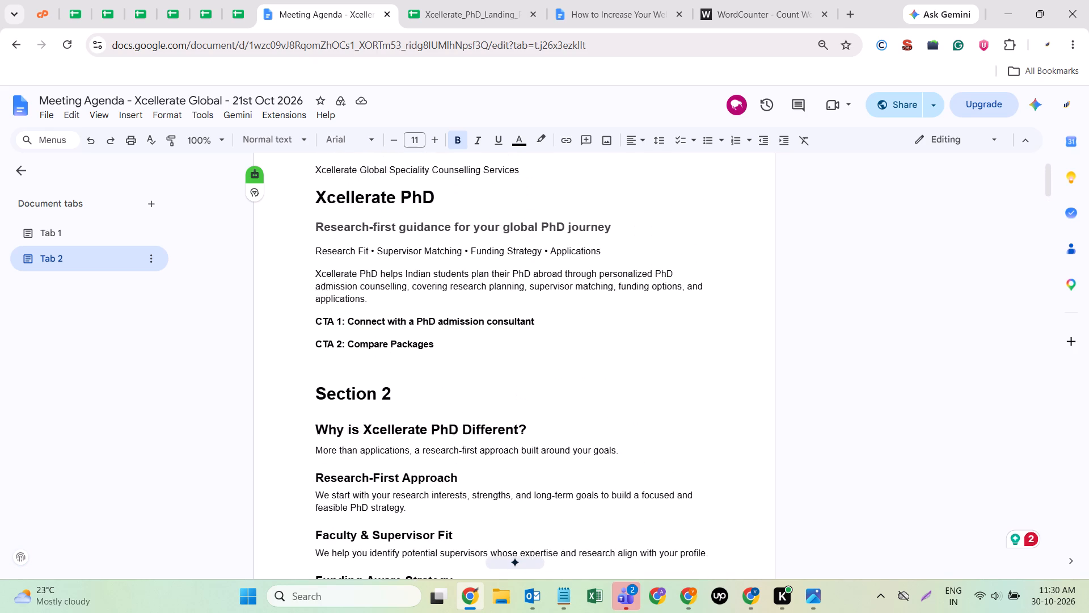
pyautogui.scroll(1, 694, 209)
pyautogui.scroll(-3, 694, 209)
pyautogui.scroll(1, 694, 209)
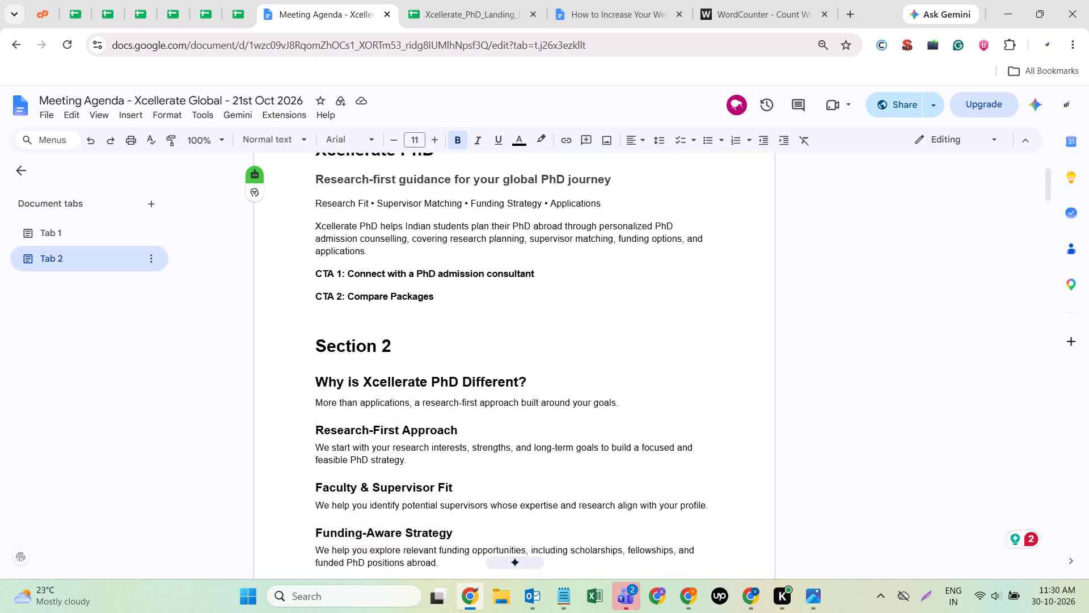
pyautogui.scroll(-1, 694, 208)
pyautogui.scroll(1, 694, 208)
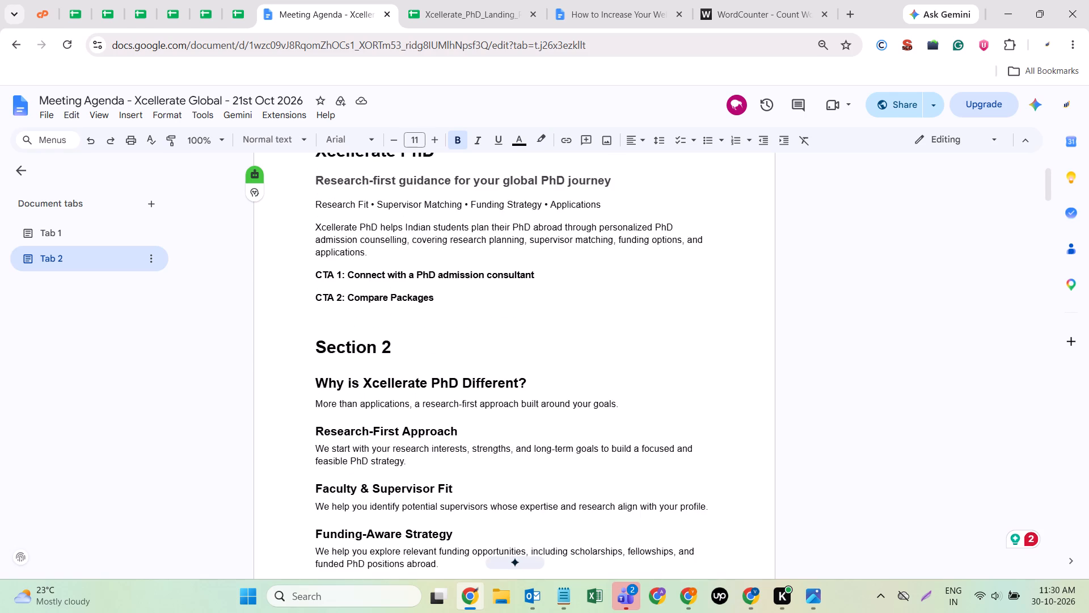
pyautogui.scroll(1, 694, 208)
pyautogui.scroll(-2, 694, 208)
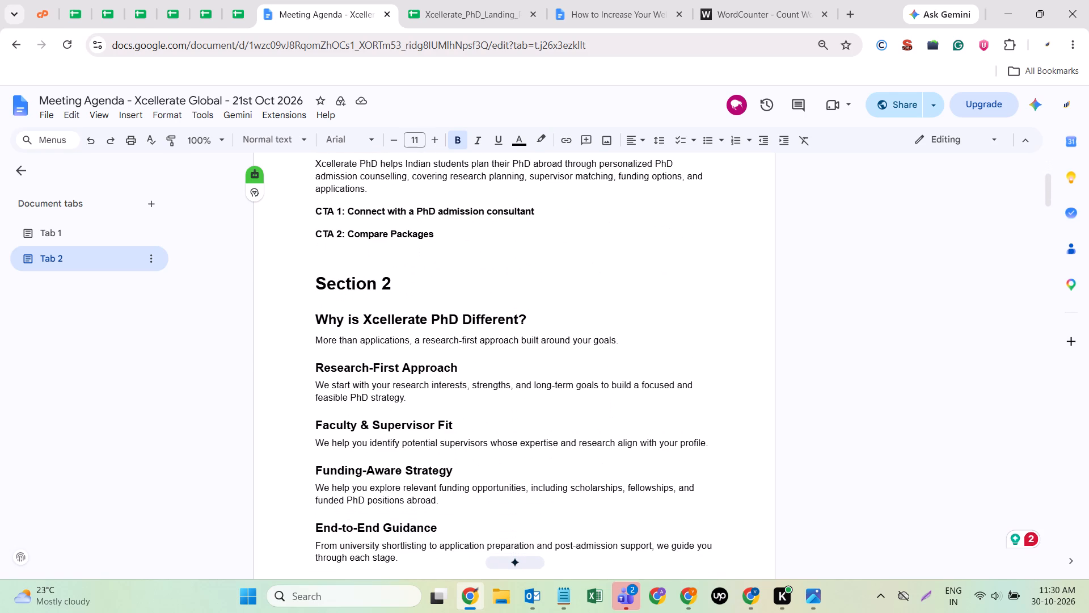
pyautogui.click(692, 207)
pyautogui.scroll(2, 692, 207)
pyautogui.scroll(-2, 692, 207)
pyautogui.scroll(1, 697, 208)
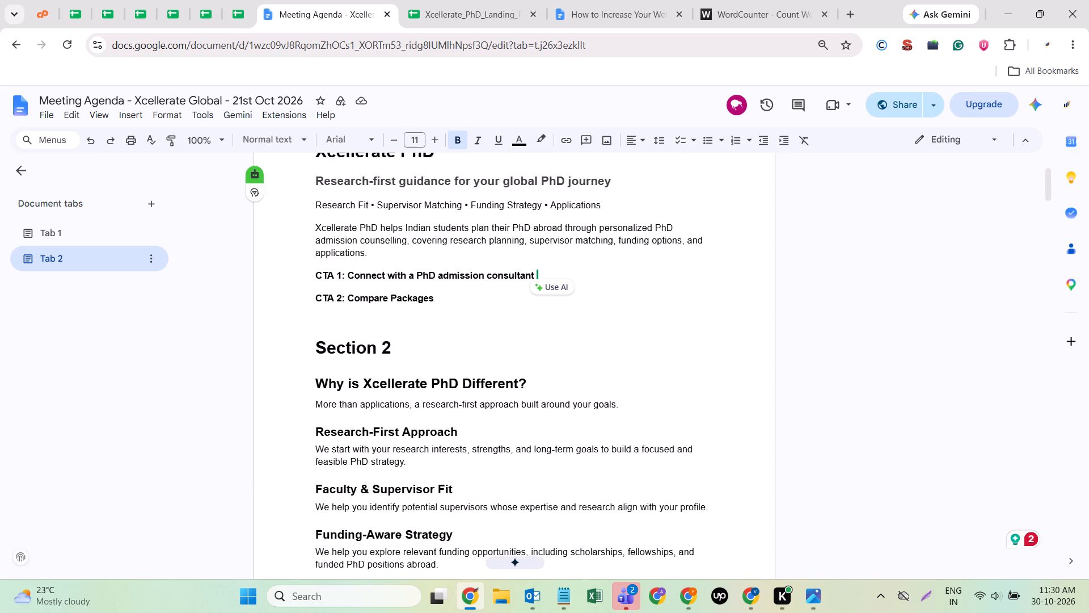
pyautogui.scroll(-1, 697, 208)
pyautogui.scroll(1, 694, 210)
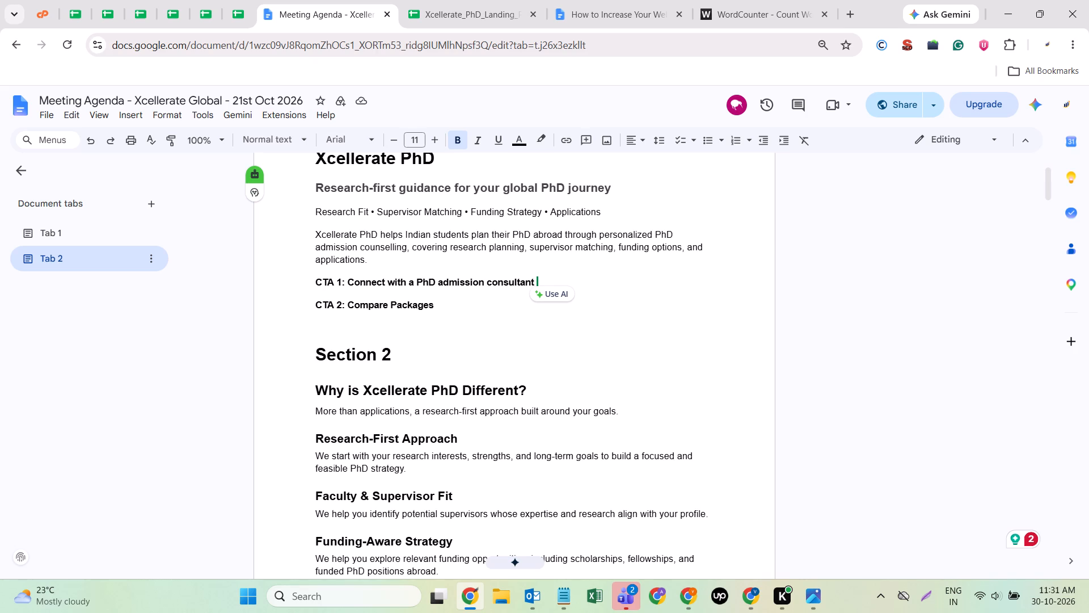
pyautogui.scroll(-1, 696, 209)
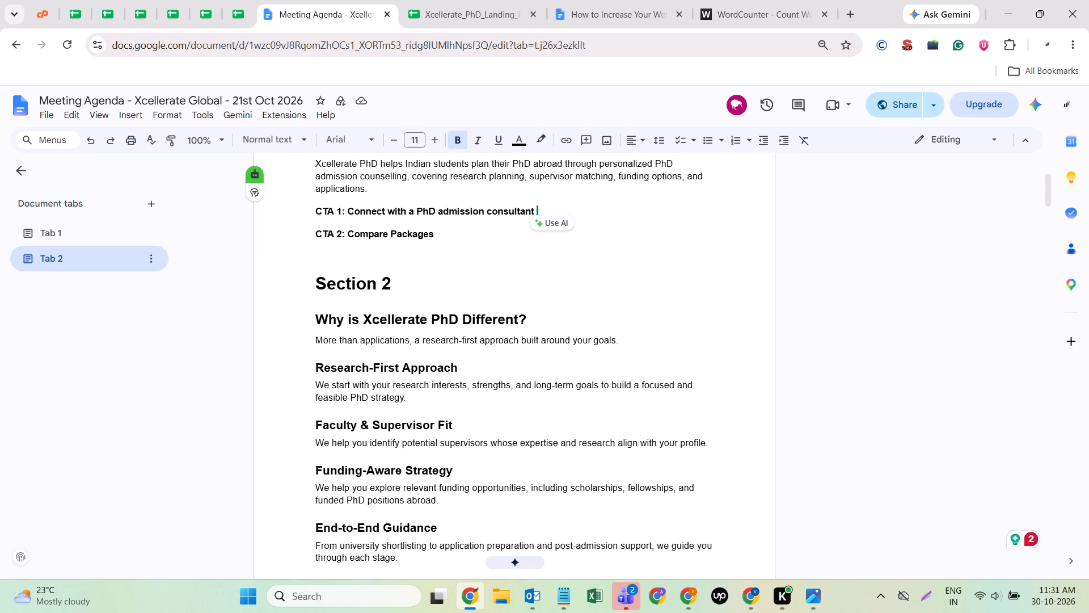
pyautogui.scroll(1, 690, 212)
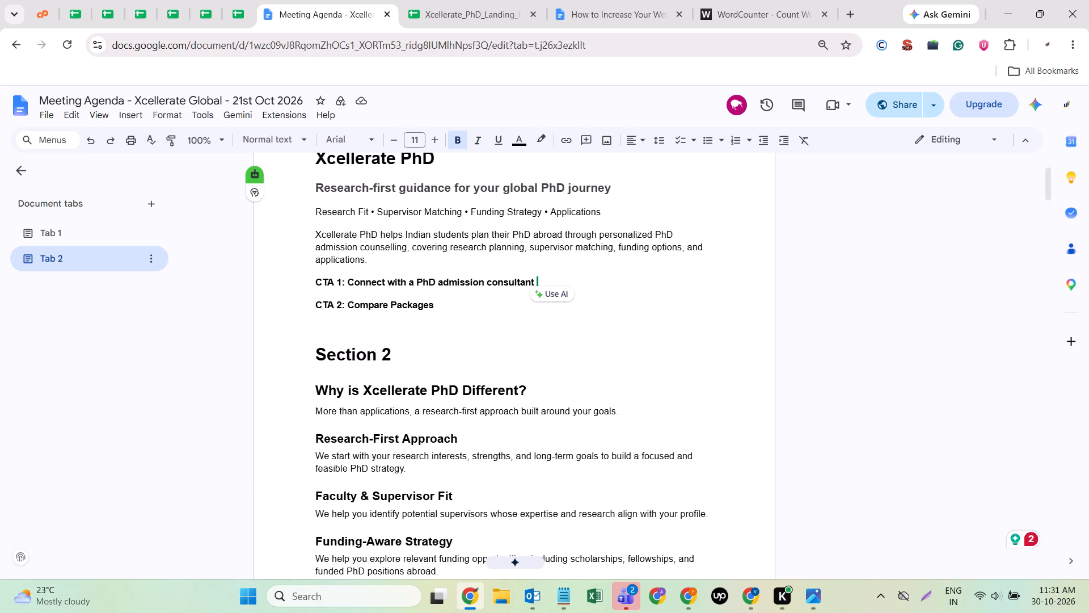
pyautogui.scroll(-1, 691, 211)
pyautogui.scroll(1, 697, 210)
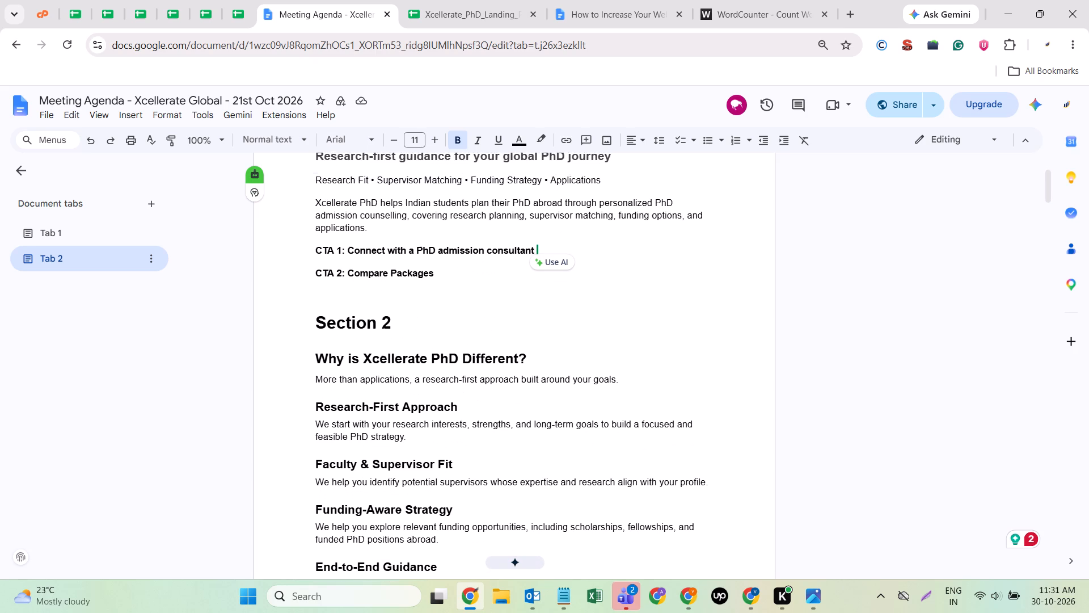
pyautogui.scroll(1, 697, 210)
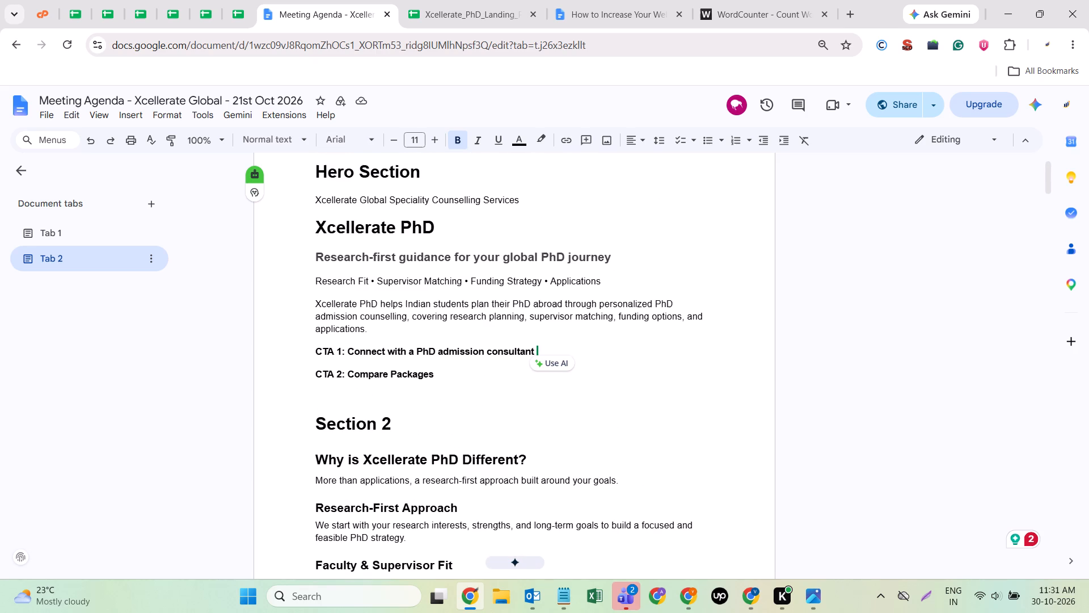
pyautogui.scroll(-2, 697, 210)
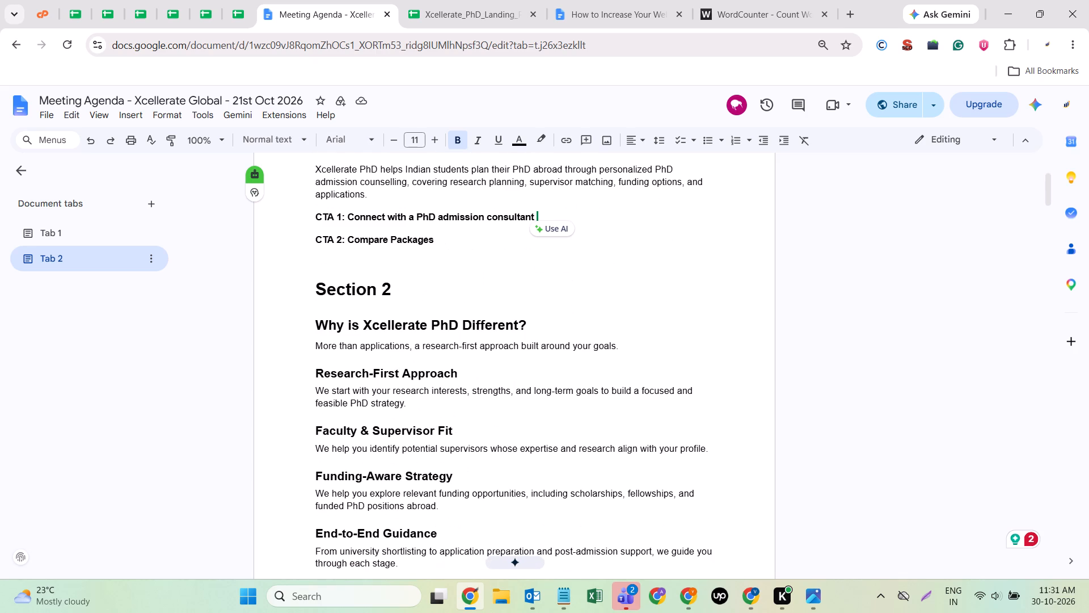
pyautogui.scroll(2, 694, 208)
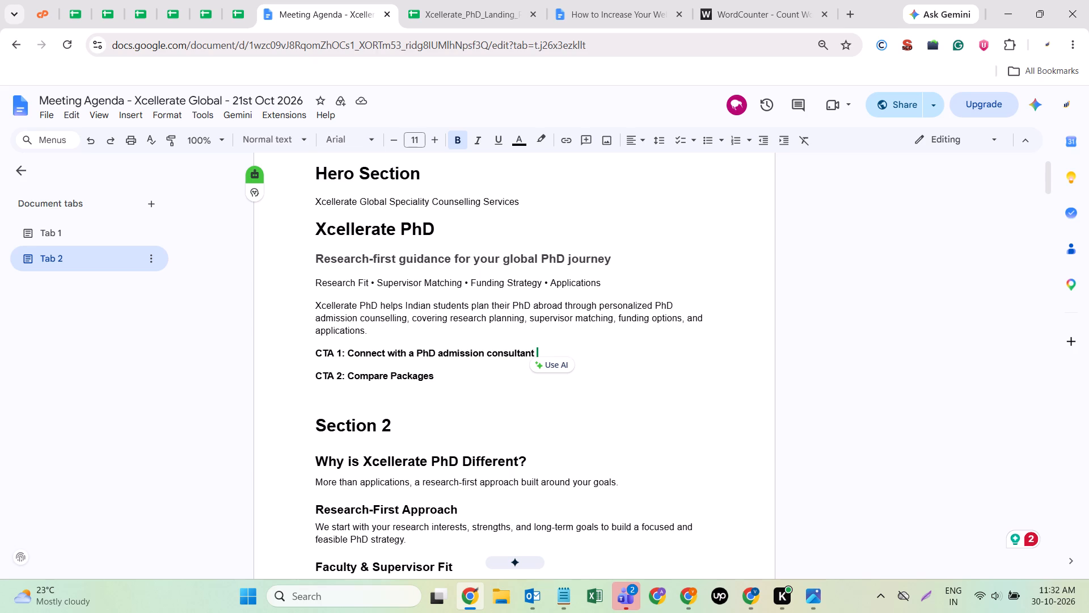
pyautogui.scroll(-2, 694, 208)
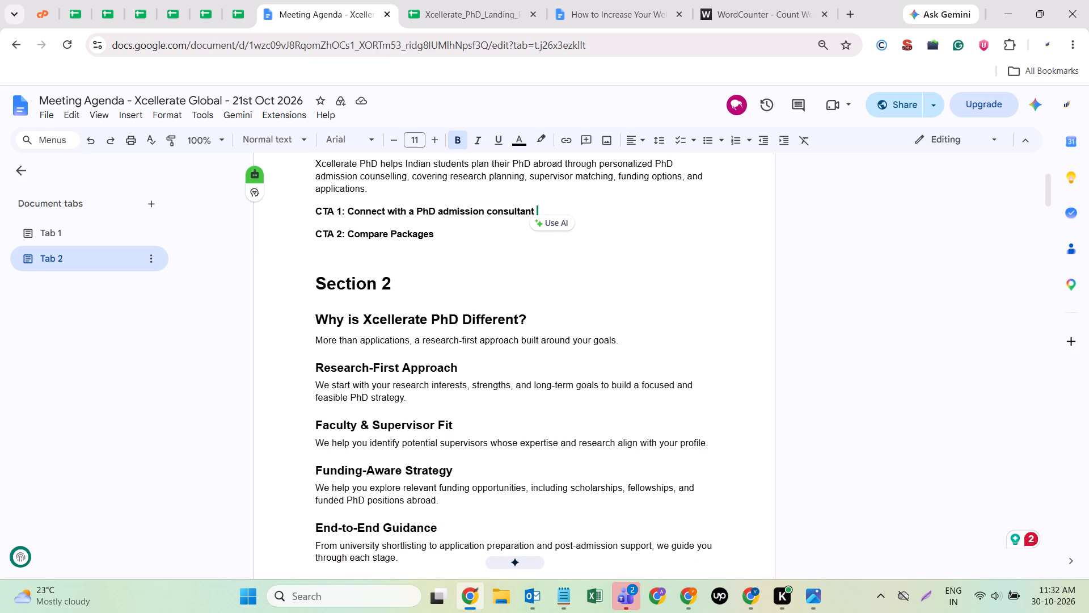
pyautogui.scroll(1, 694, 210)
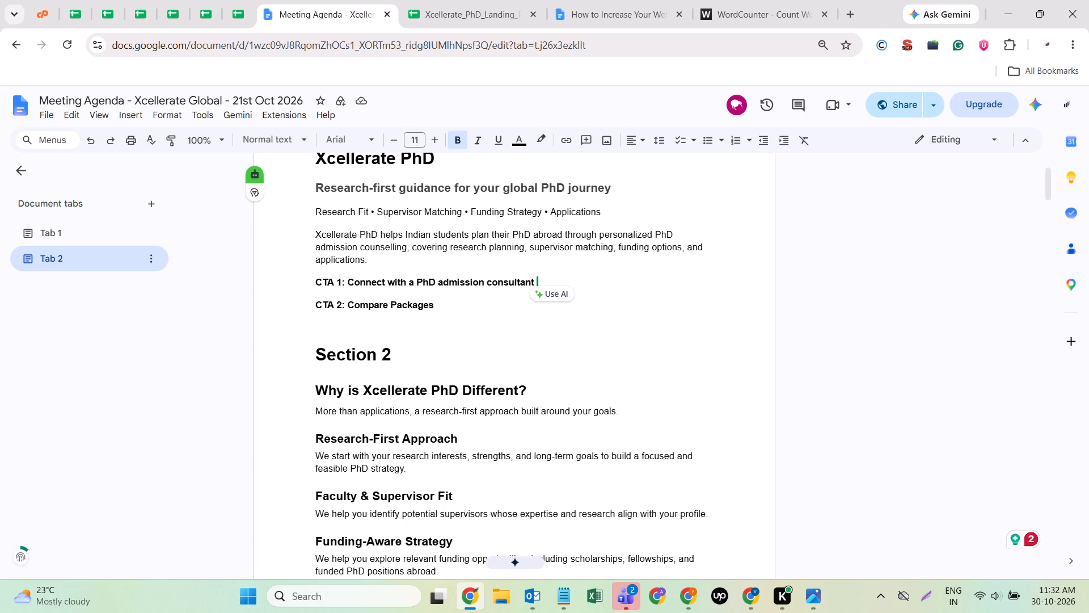
pyautogui.scroll(-1, 694, 210)
pyautogui.scroll(2, 694, 210)
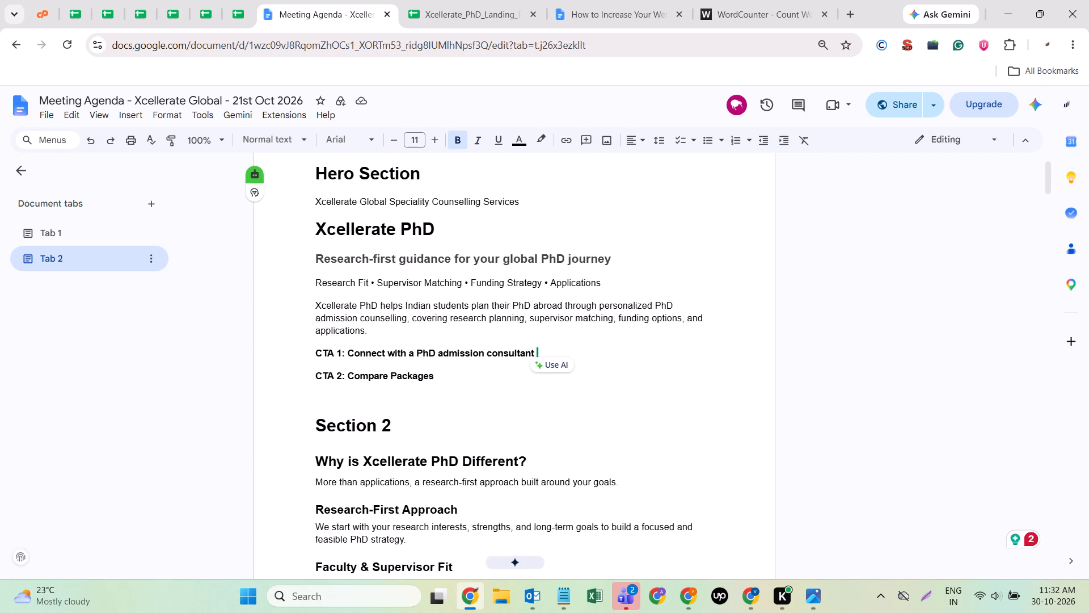
pyautogui.scroll(-2, 694, 210)
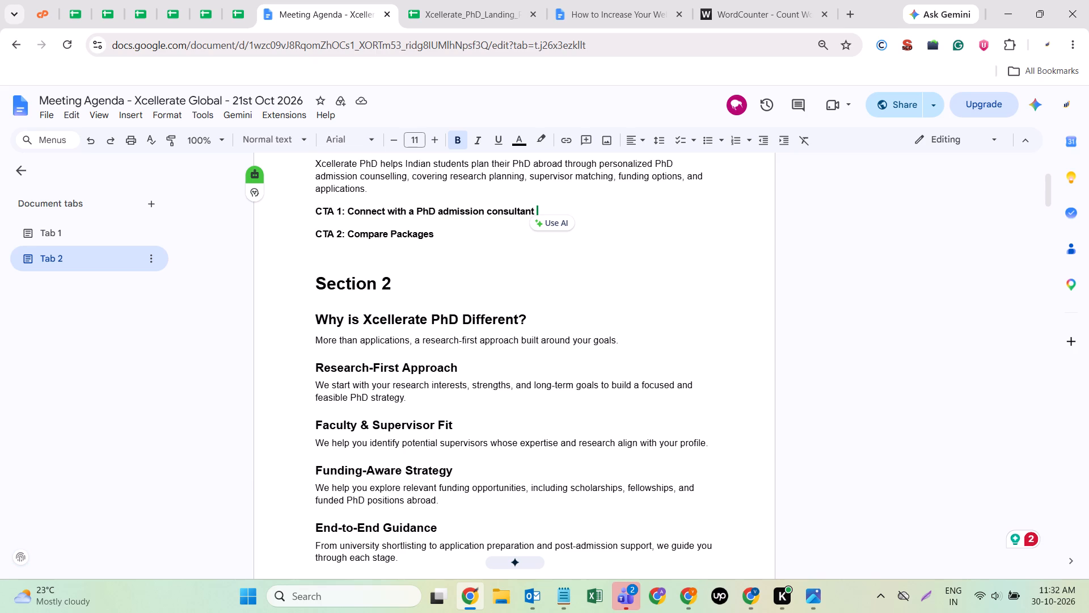
pyautogui.scroll(1, 734, 213)
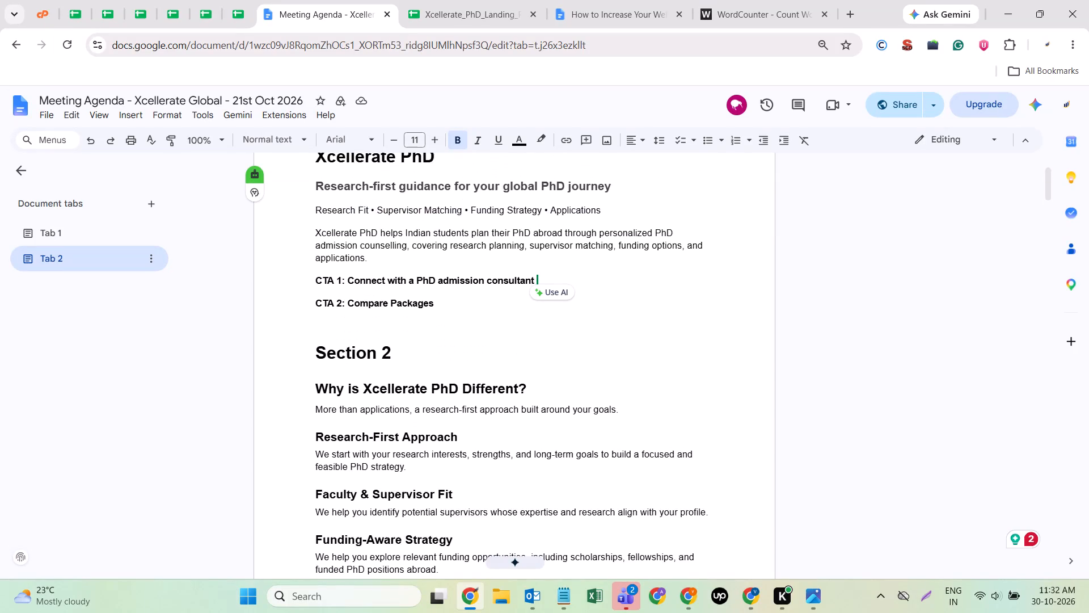
pyautogui.scroll(2, 734, 213)
pyautogui.scroll(-2, 734, 213)
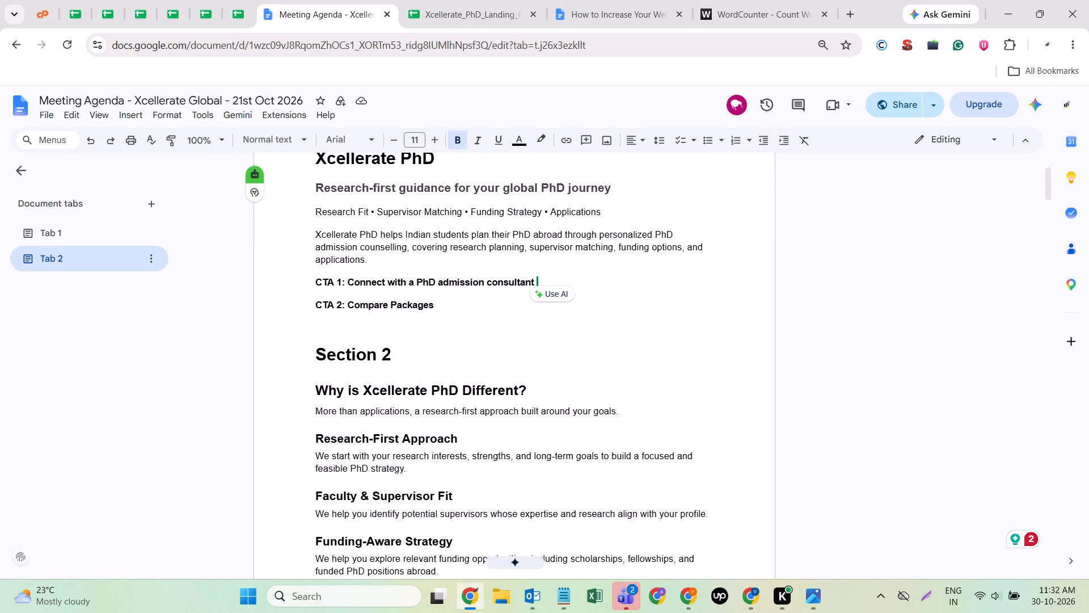
pyautogui.scroll(-1, 733, 210)
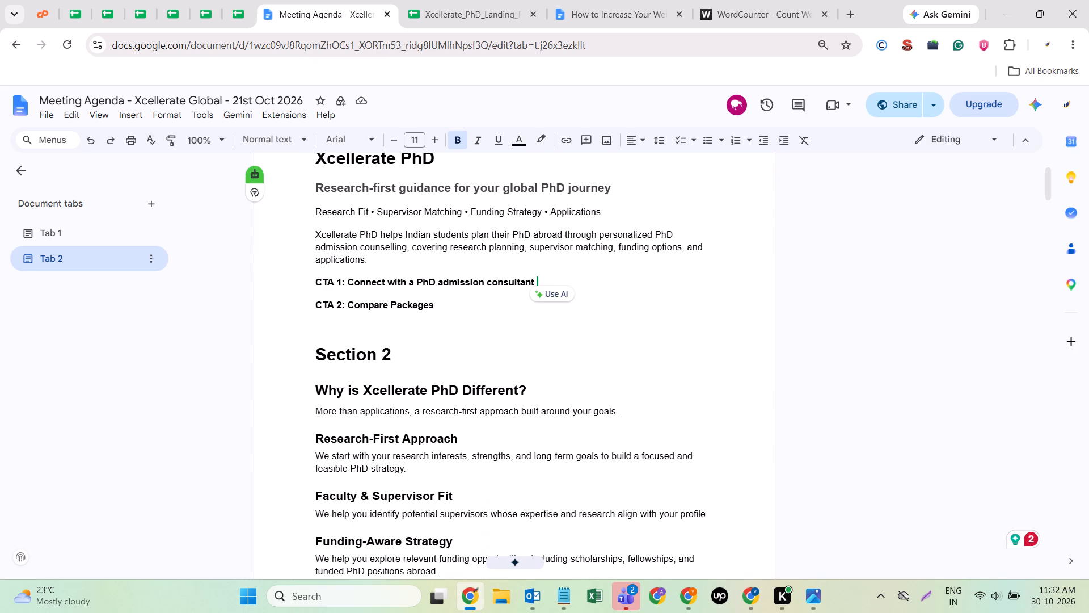
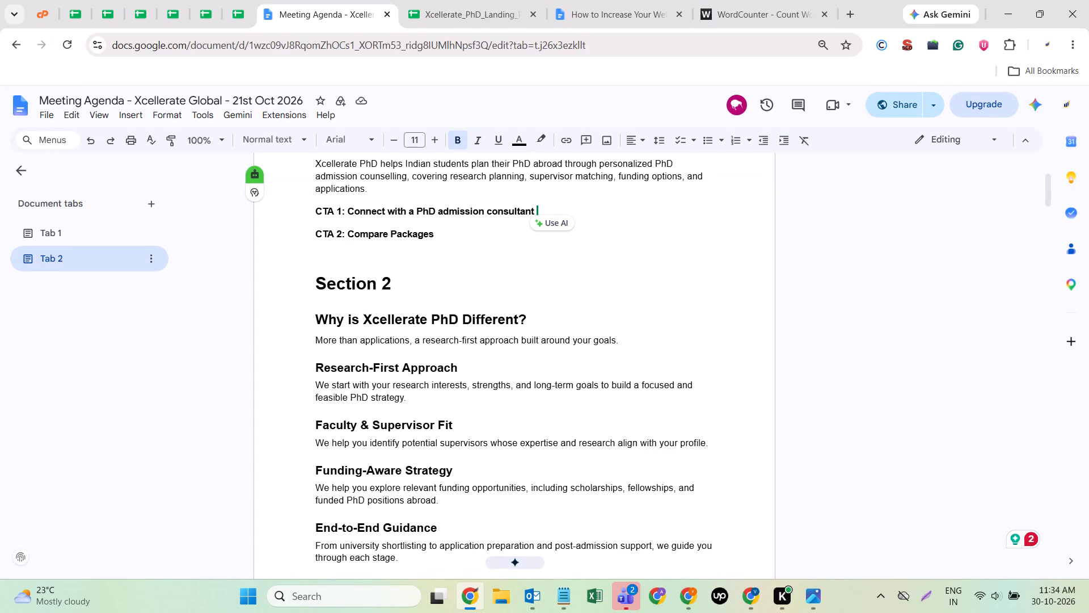
# Recheck the Hero Section from its heading through both CTAs, along with the Section 2 copy, for places to fit the missing keywords.
pyautogui.scroll(1, 683, 221)
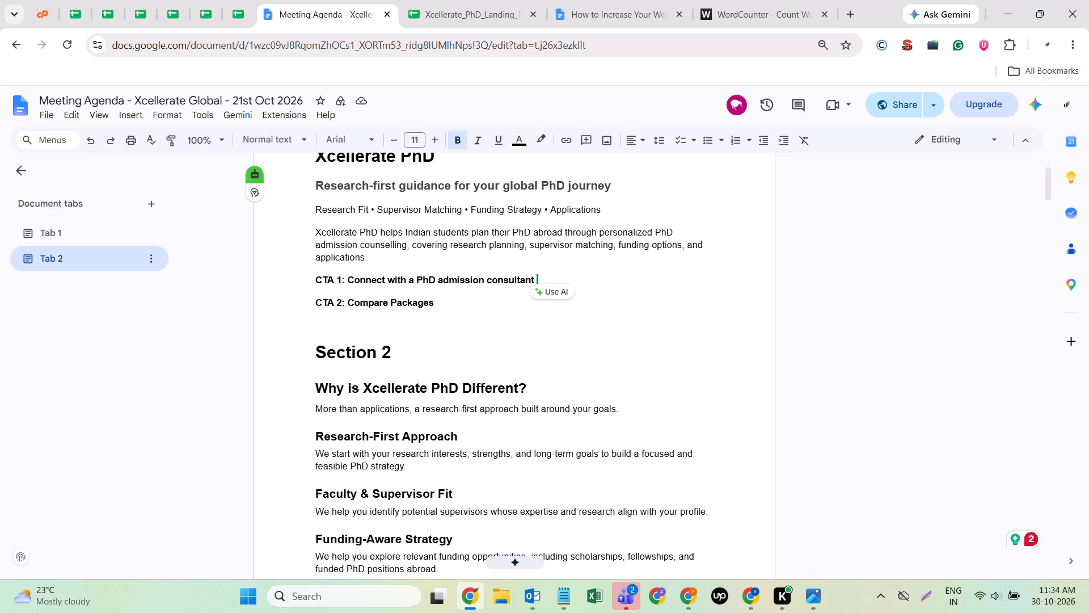
pyautogui.scroll(-1, 678, 198)
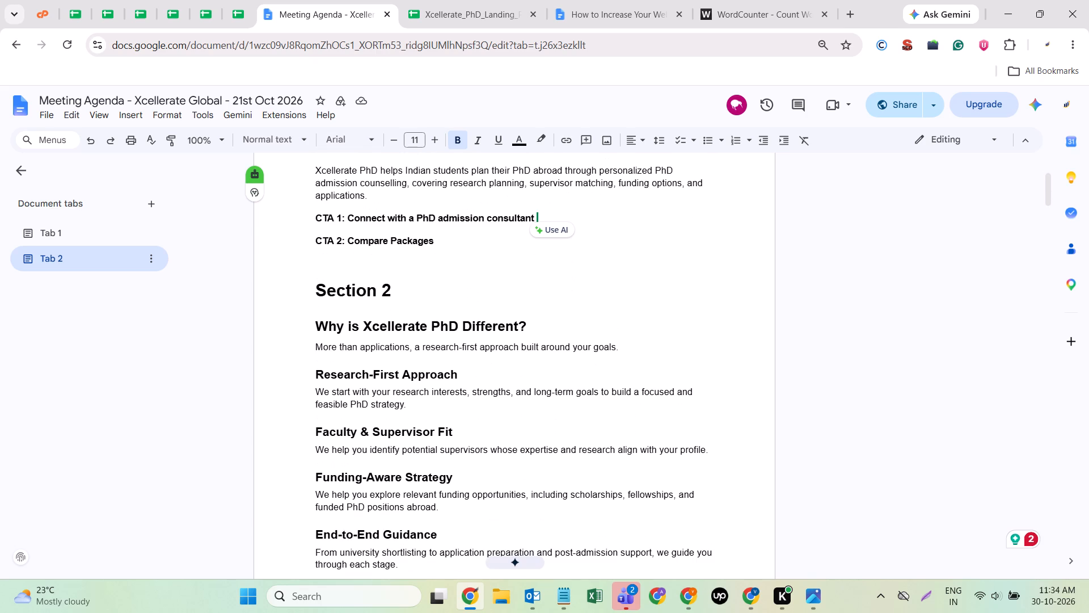
pyautogui.scroll(1, 673, 204)
pyautogui.scroll(-1, 657, 204)
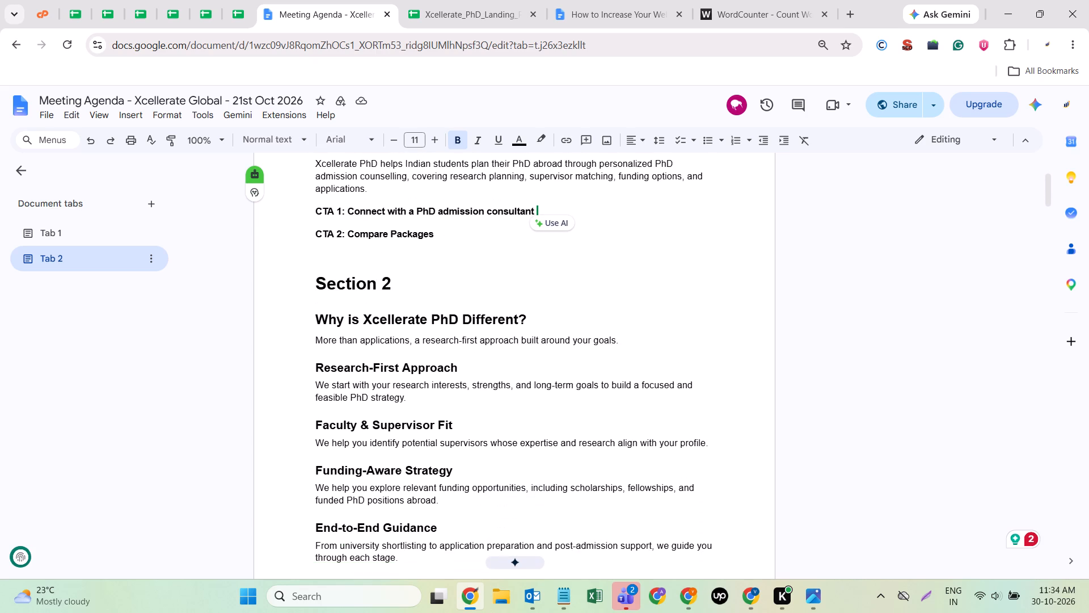
pyautogui.scroll(1, 666, 204)
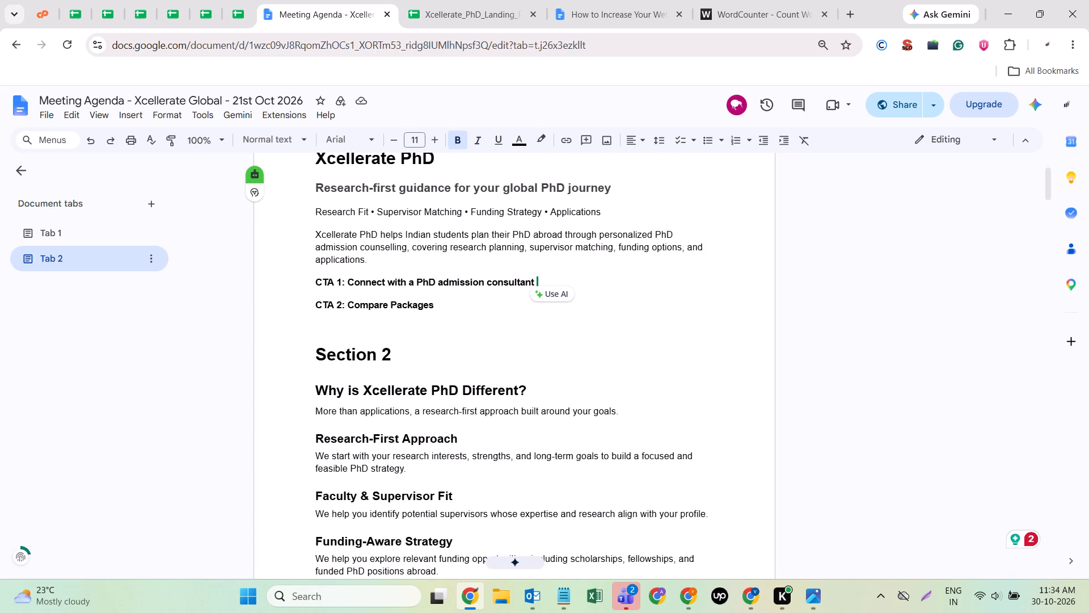
pyautogui.scroll(-1, 666, 204)
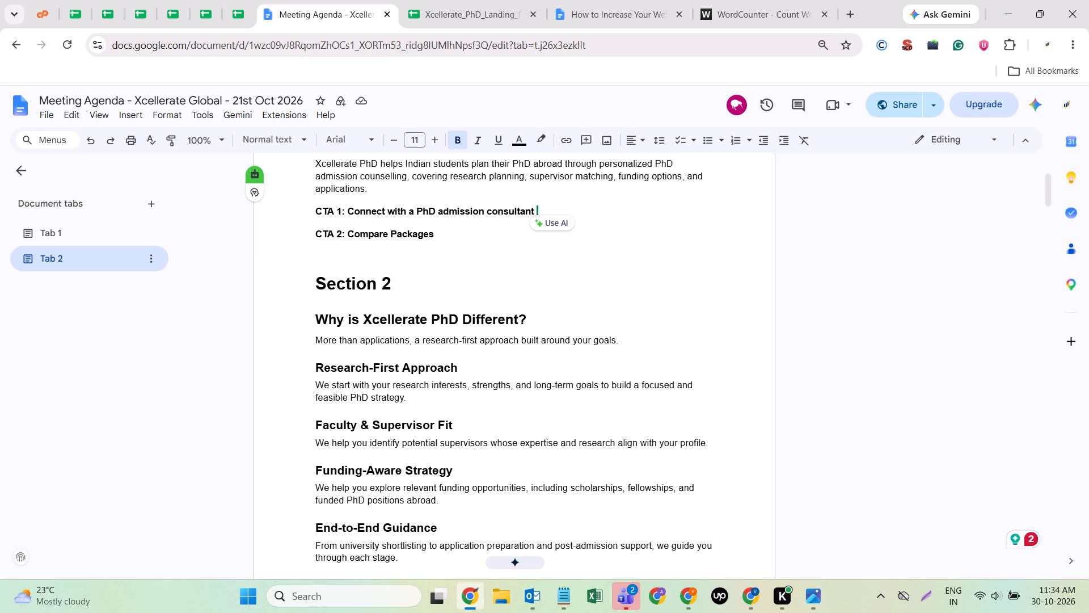
pyautogui.scroll(3, 661, 208)
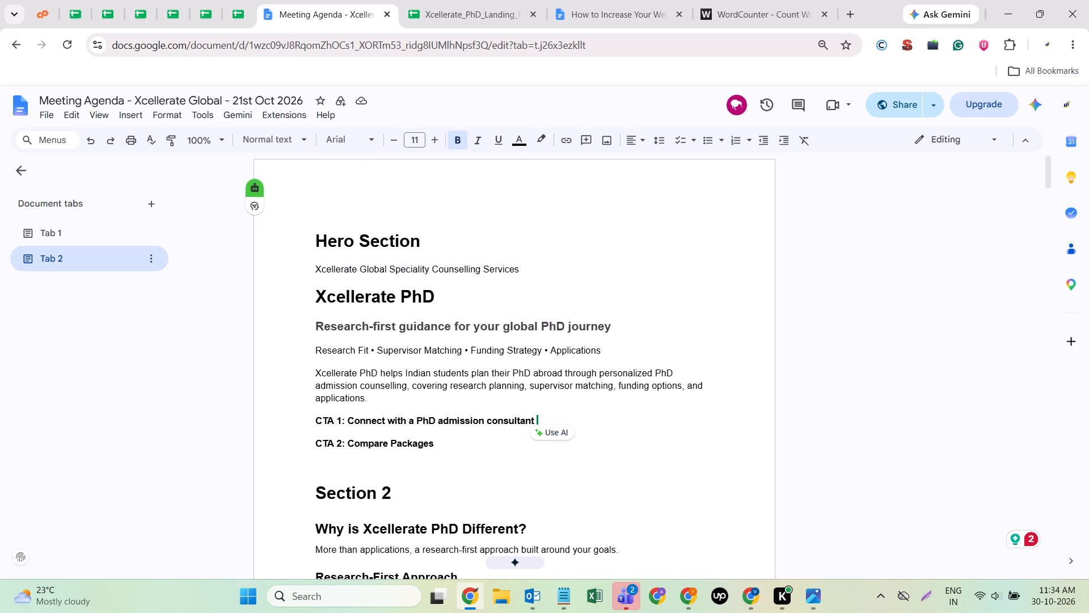
pyautogui.scroll(-1, 661, 208)
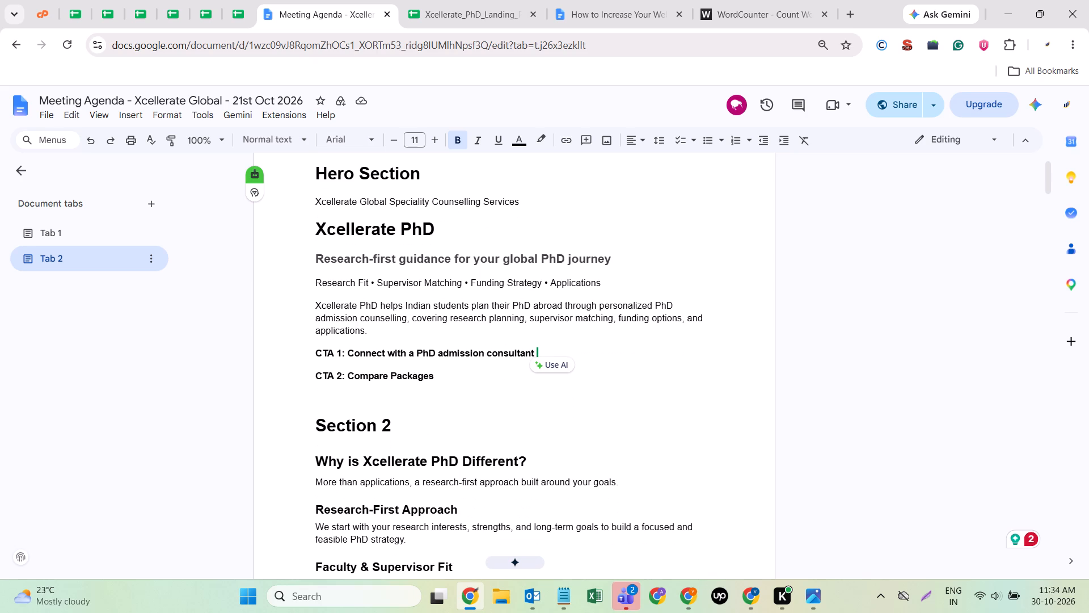
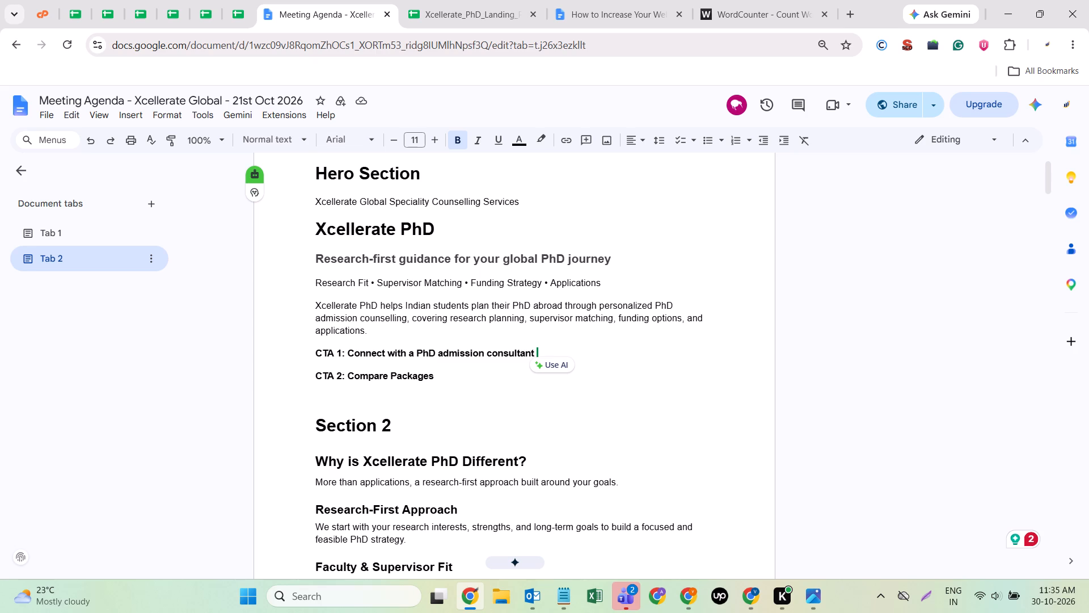
# Review the copy from the Hero Section through Section 2 to the start of Section 3 for places to fit missing keywords.
pyautogui.scroll(-4, 697, 267)
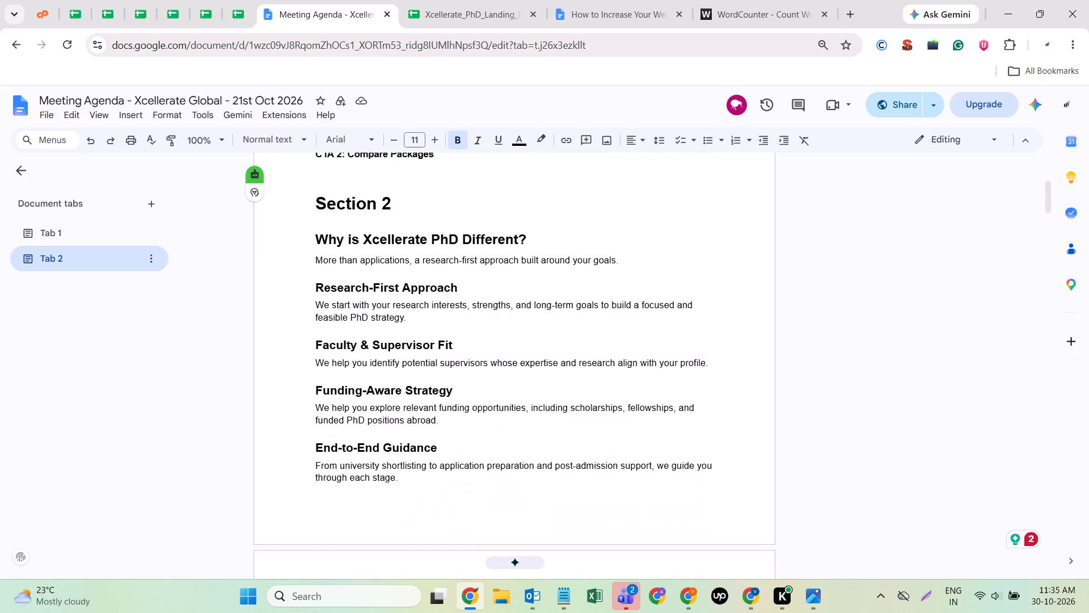
pyautogui.scroll(-3, 697, 280)
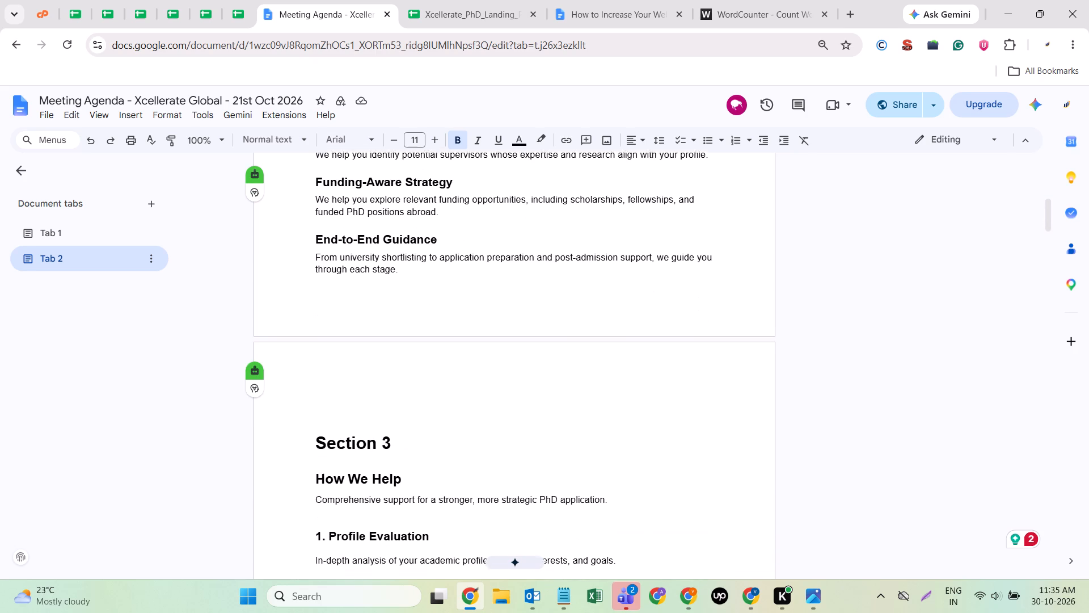
pyautogui.scroll(-1, 712, 285)
pyautogui.scroll(3, 712, 285)
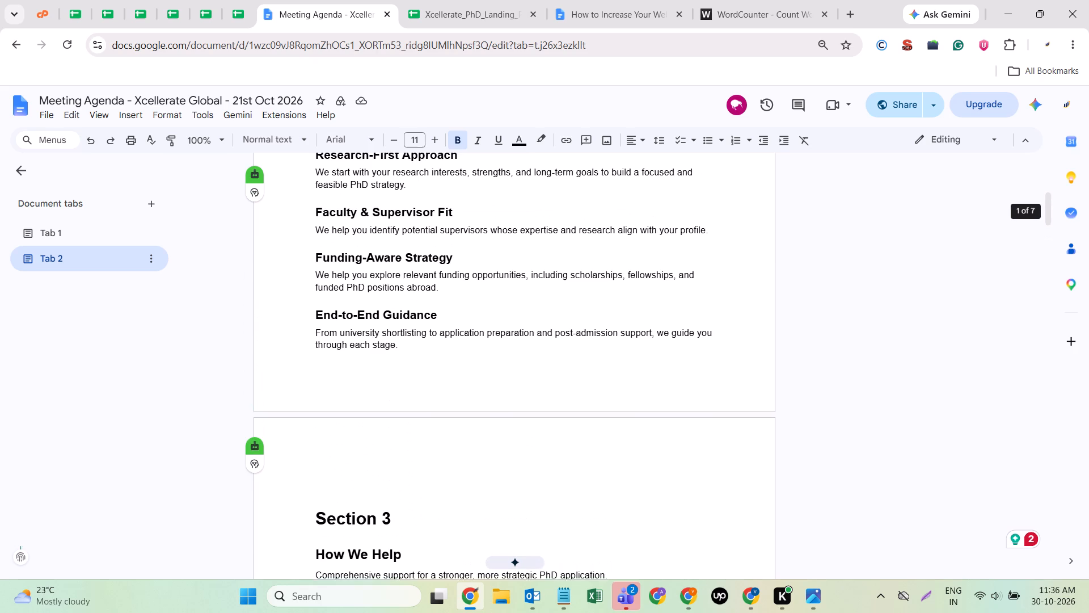
pyautogui.scroll(7, 712, 285)
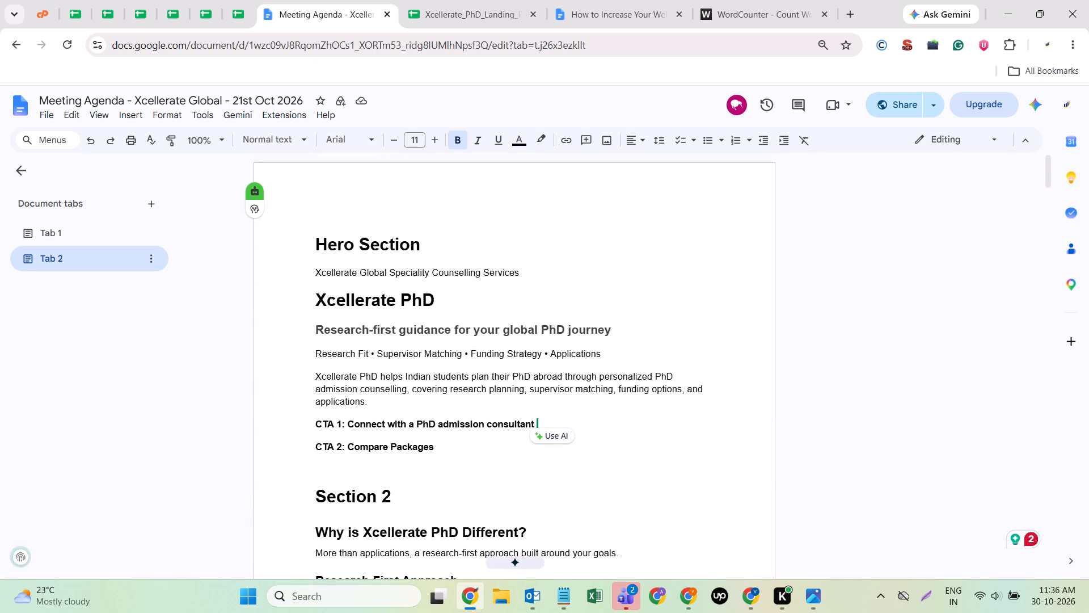
pyautogui.scroll(1, 712, 285)
pyautogui.scroll(-5, 712, 285)
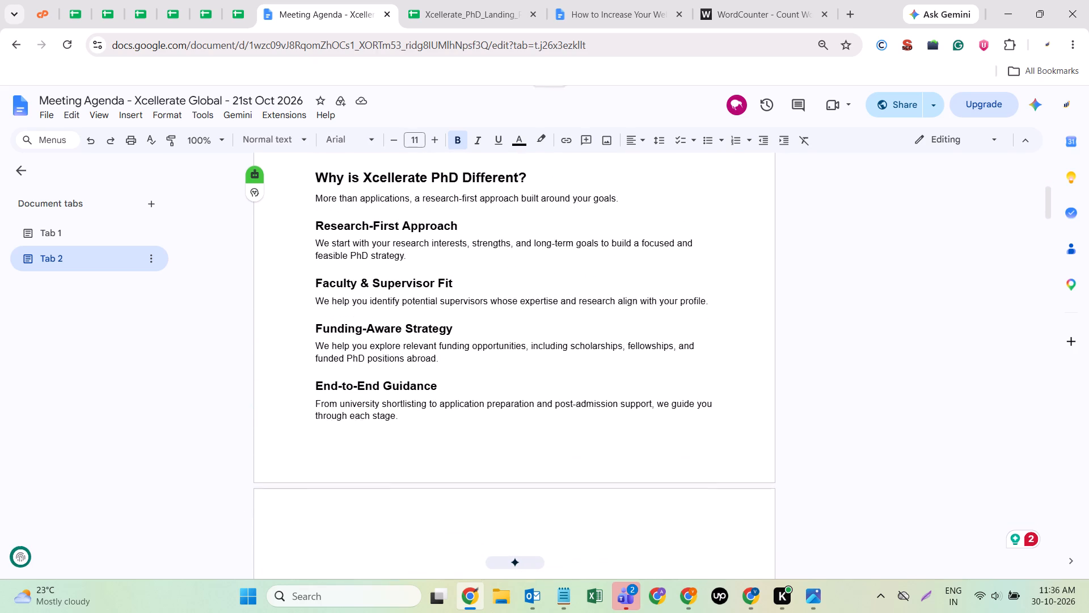
pyautogui.scroll(-1, 712, 285)
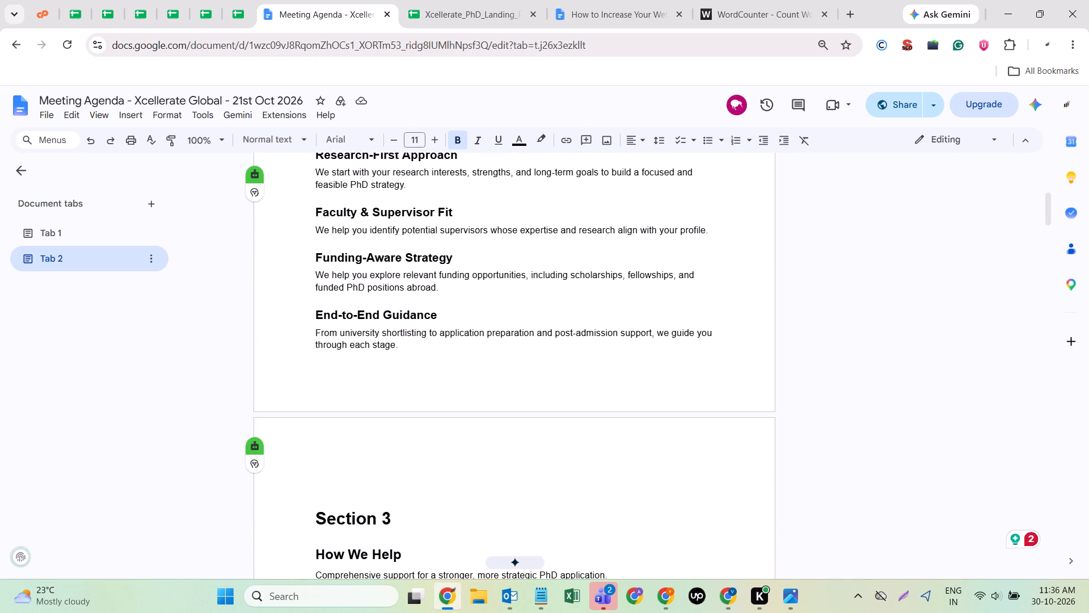
# Reread the Hero Section text and CTAs against the "Why is Xcellerate PhD Different?" copy, considering keyword placement.
pyautogui.scroll(4, 717, 265)
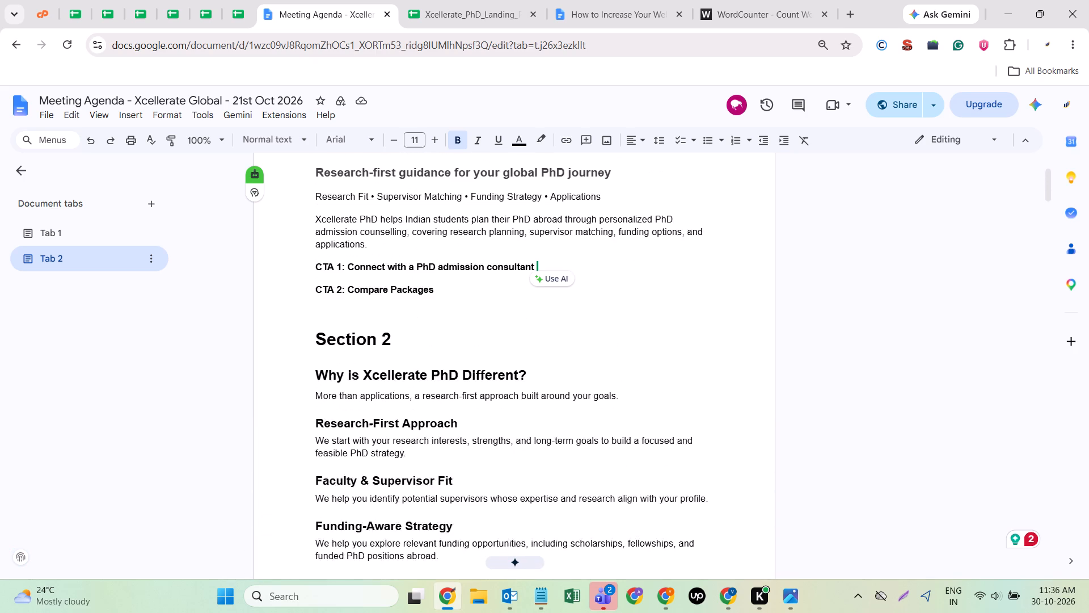
pyautogui.scroll(3, 717, 265)
pyautogui.scroll(-1, 717, 265)
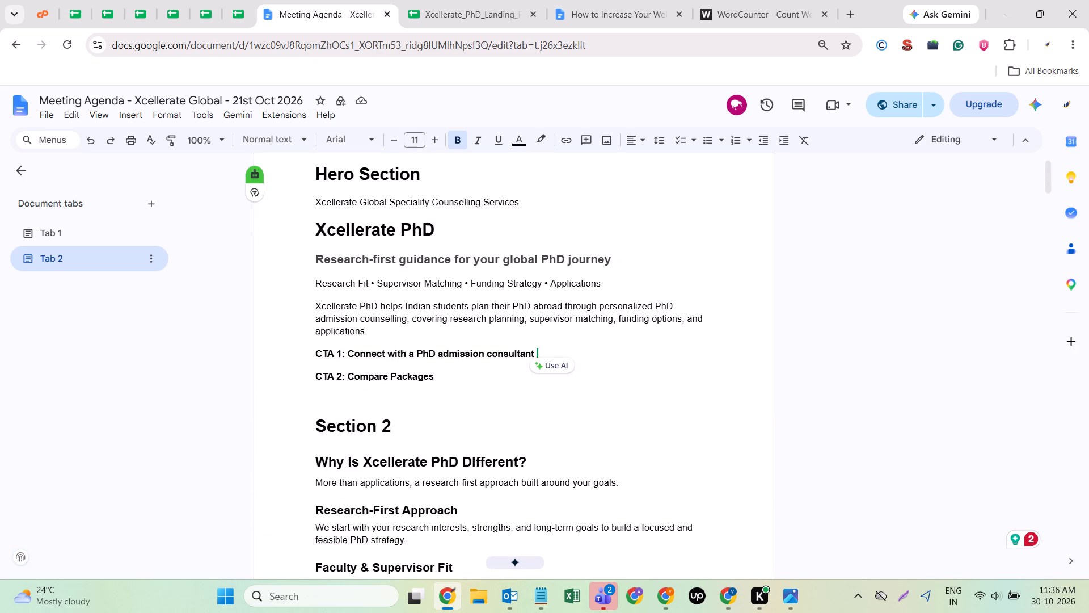
pyautogui.scroll(-2, 717, 265)
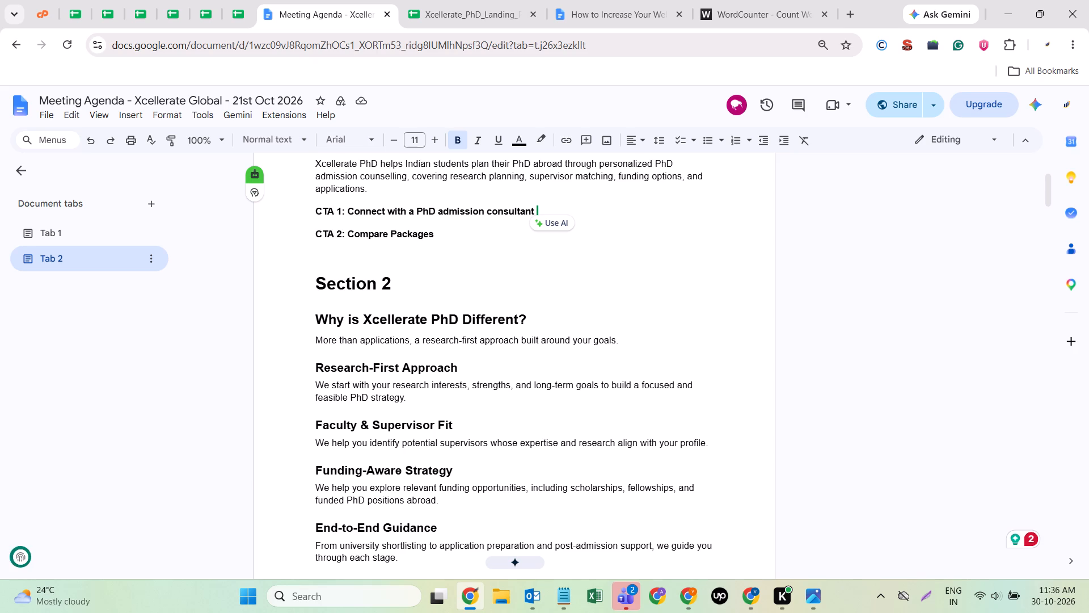
pyautogui.scroll(4, 717, 223)
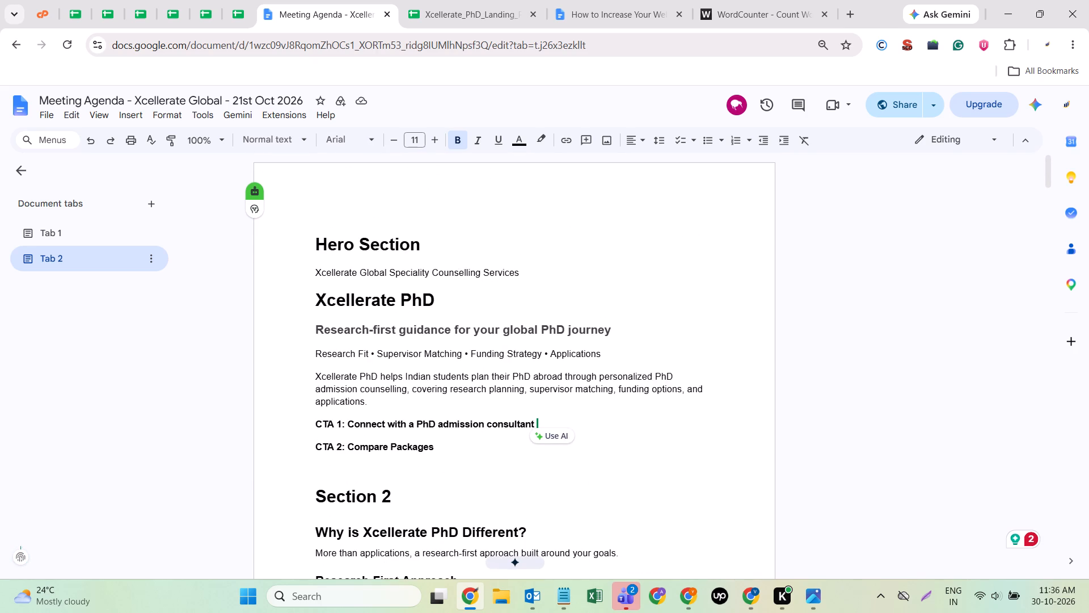
pyautogui.scroll(-3, 717, 223)
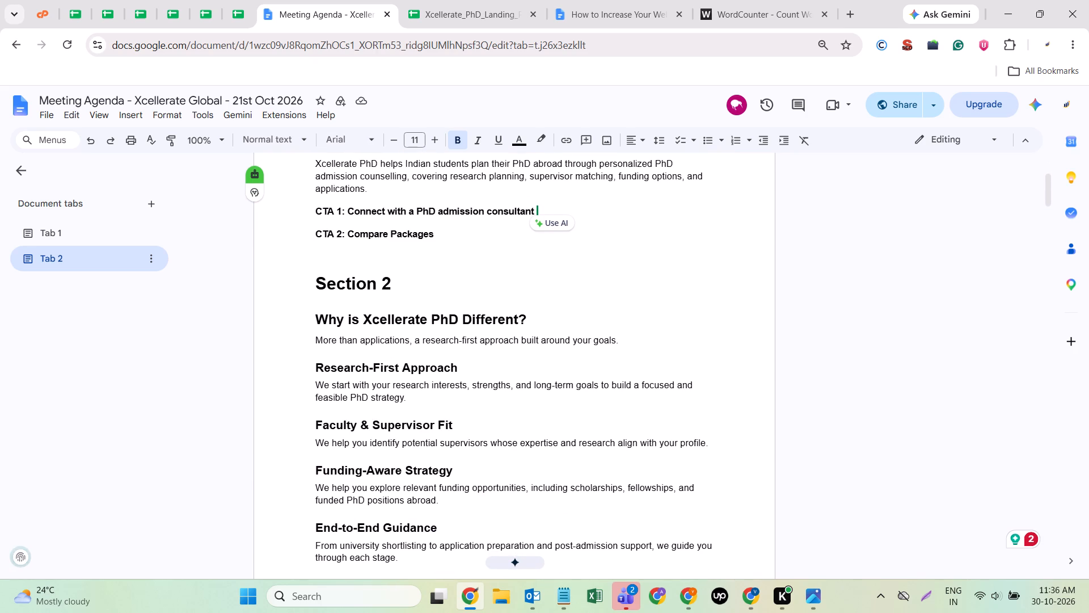
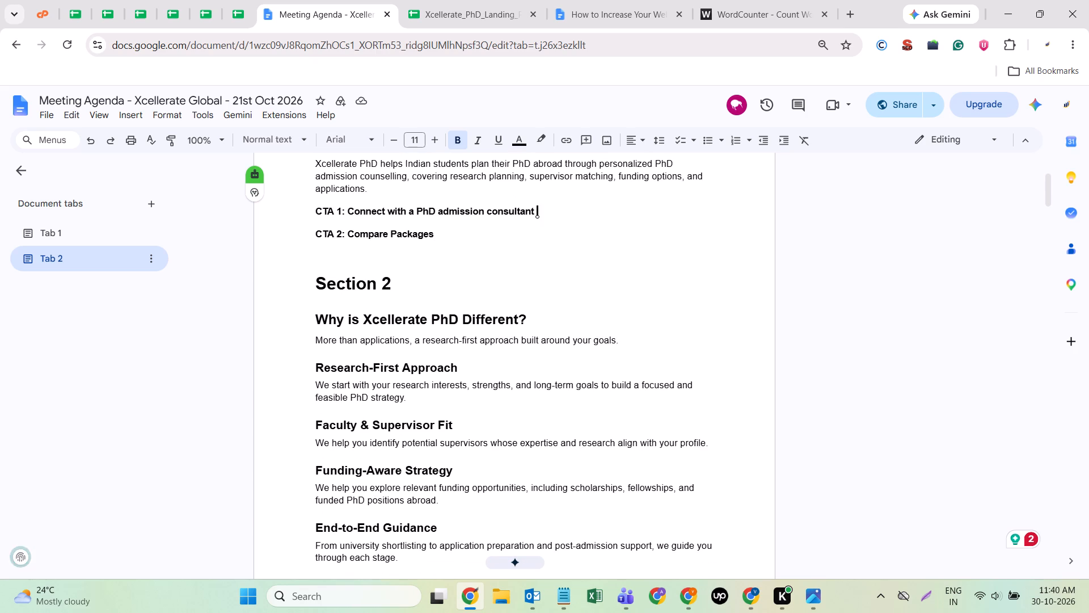
# Review the landing page copy in the Google Doc from the hero section through Section 3 for places to fit the missing keywords.
pyautogui.scroll(2, 635, 206)
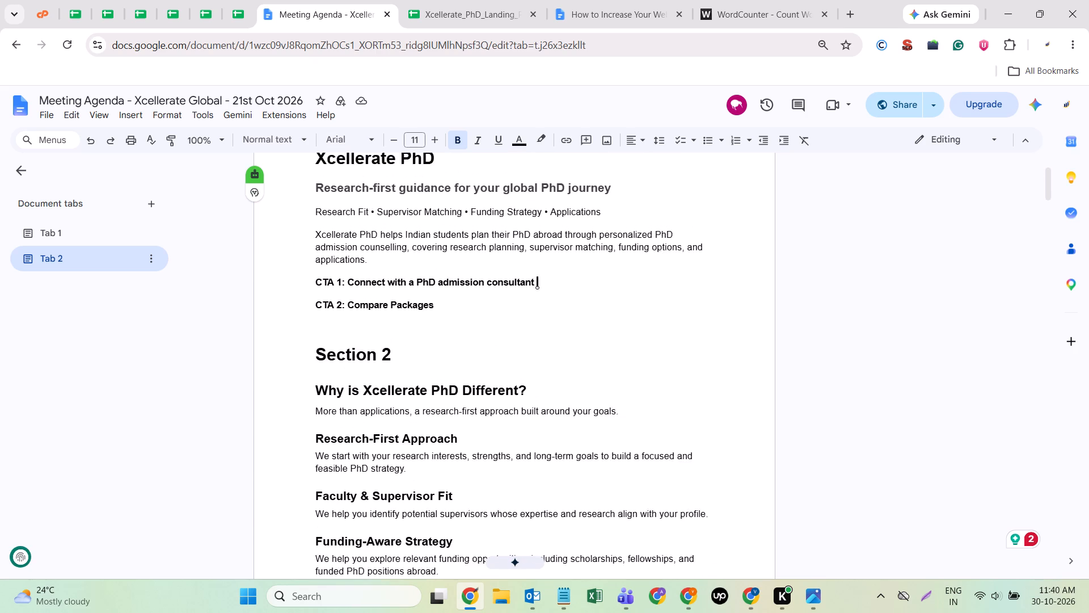
pyautogui.scroll(-2, 635, 206)
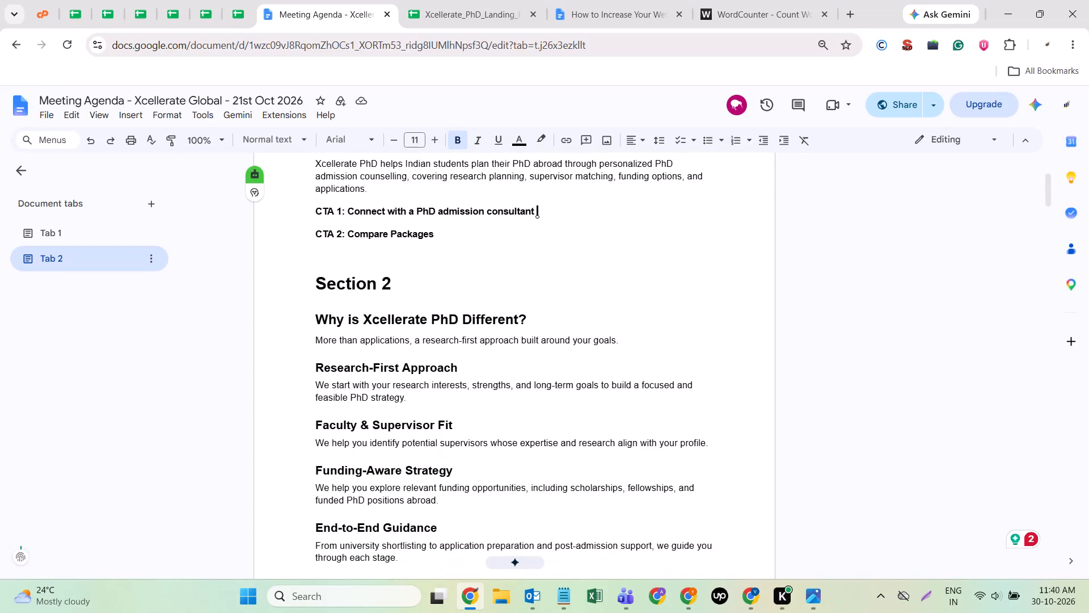
pyautogui.scroll(-4, 635, 206)
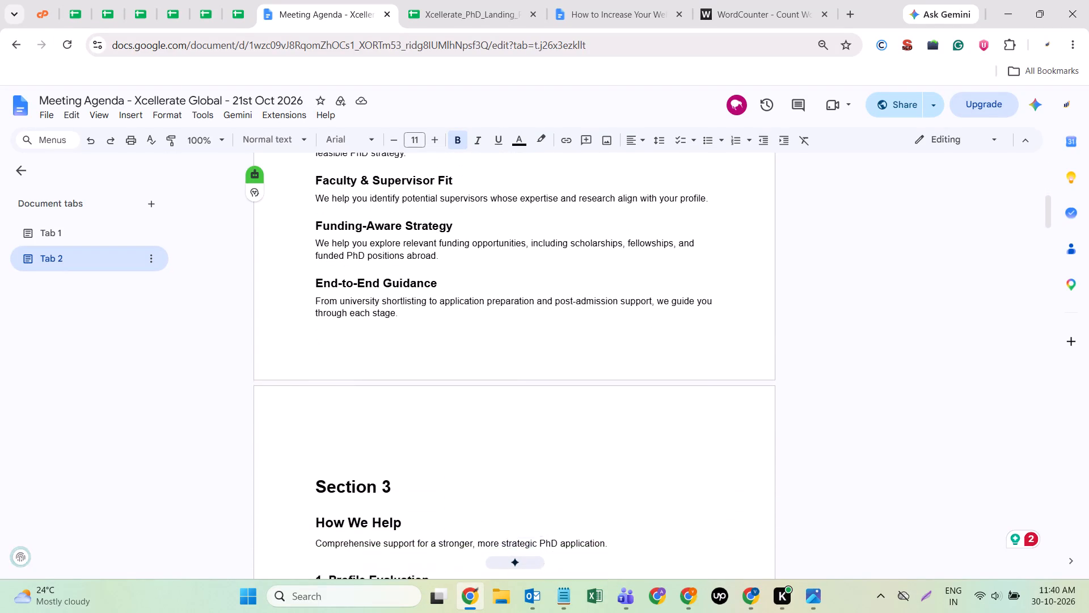
pyautogui.scroll(-1, 635, 206)
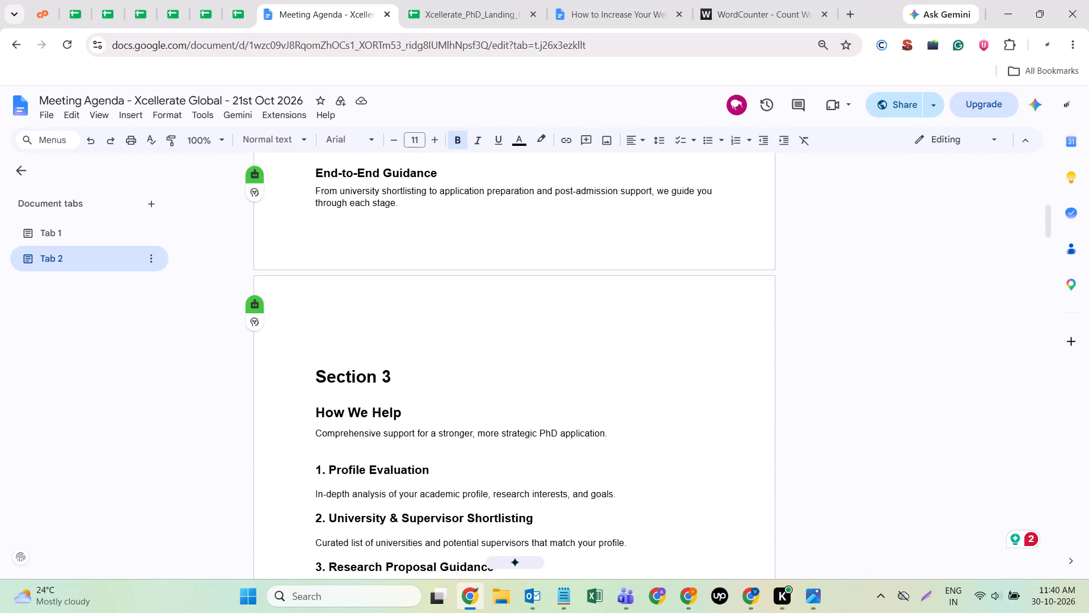
pyautogui.scroll(-1, 635, 206)
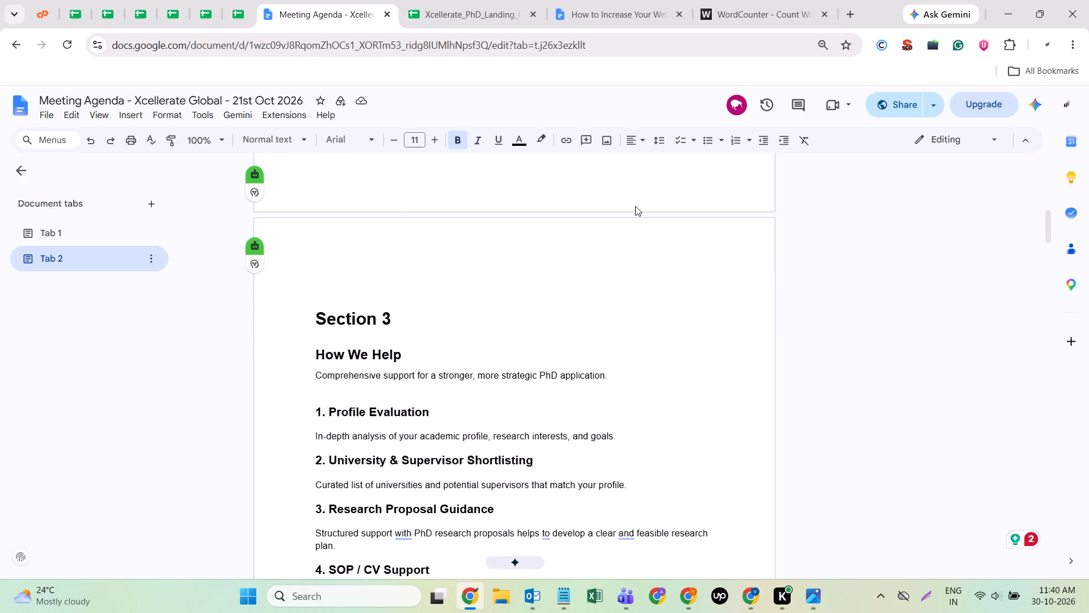
pyautogui.scroll(-1, 635, 206)
pyautogui.scroll(2, 635, 206)
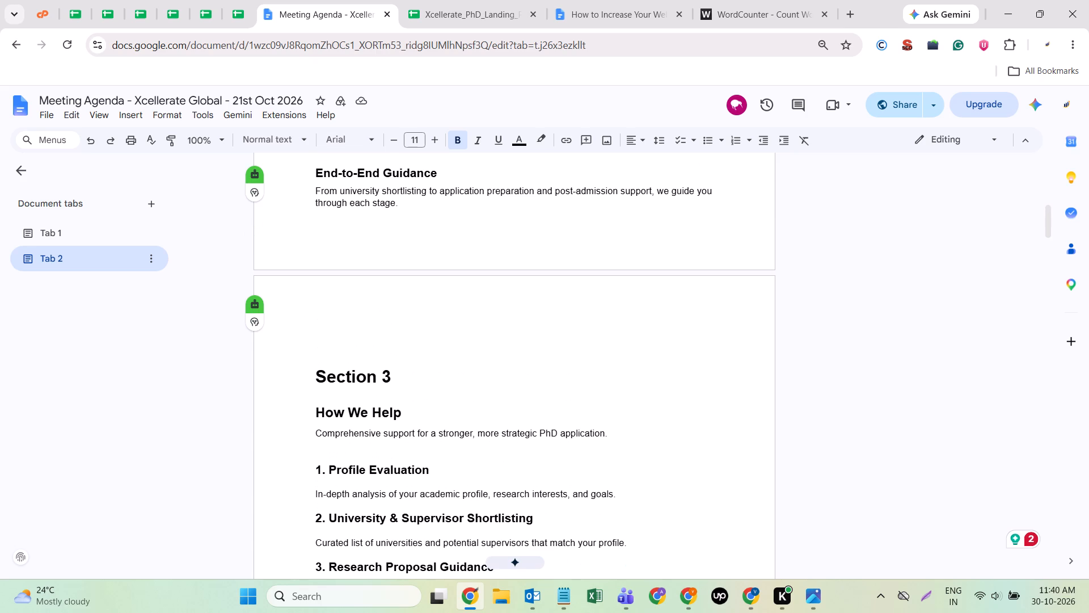
pyautogui.scroll(5, 635, 225)
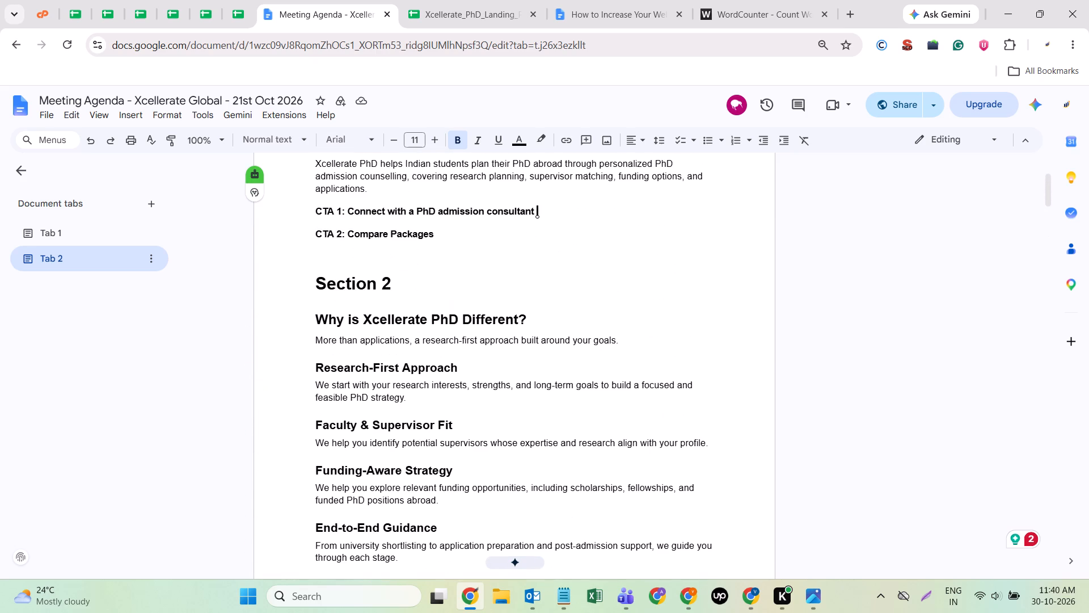
pyautogui.scroll(-2, 635, 225)
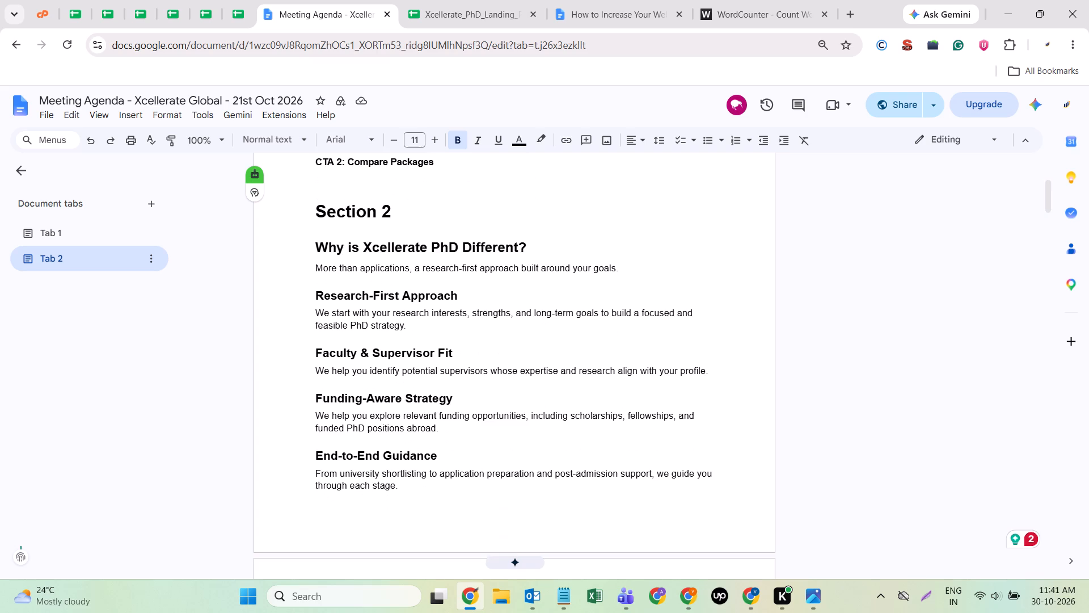
pyautogui.scroll(-1, 635, 225)
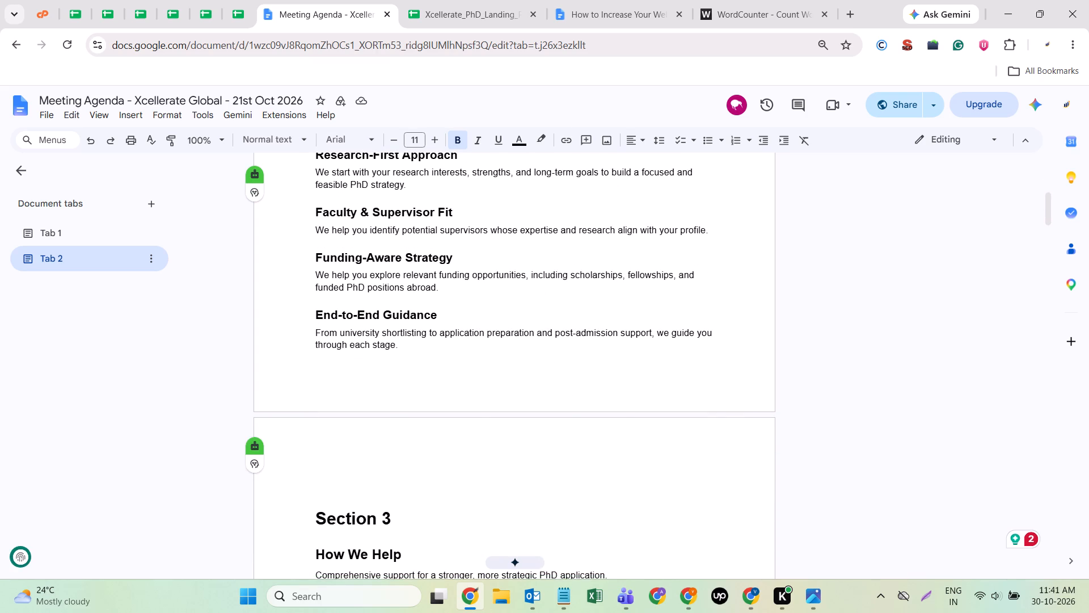
pyautogui.scroll(-3, 635, 225)
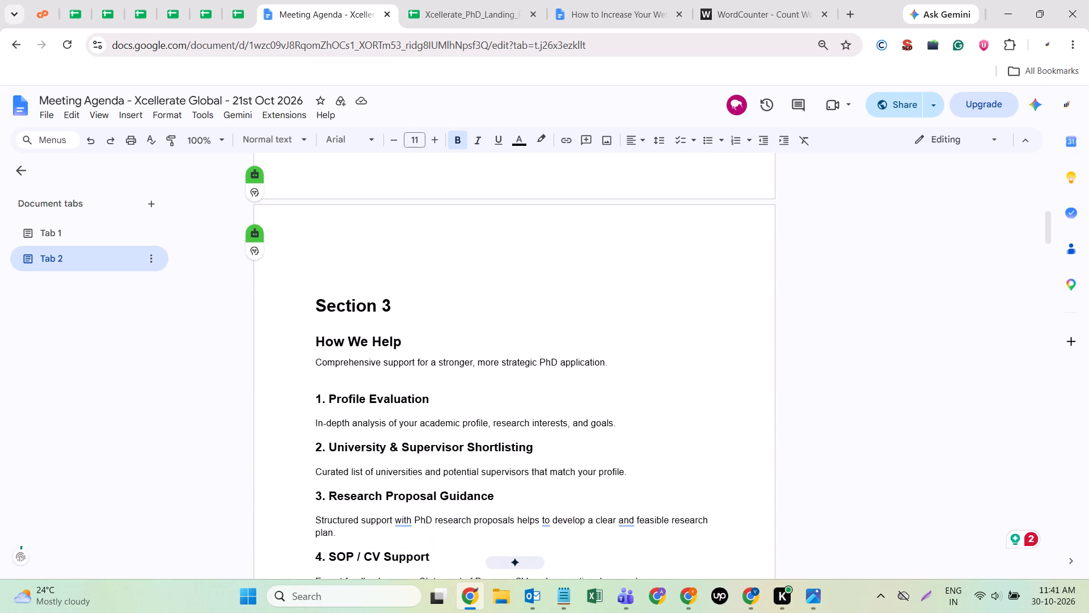
pyautogui.scroll(5, 635, 225)
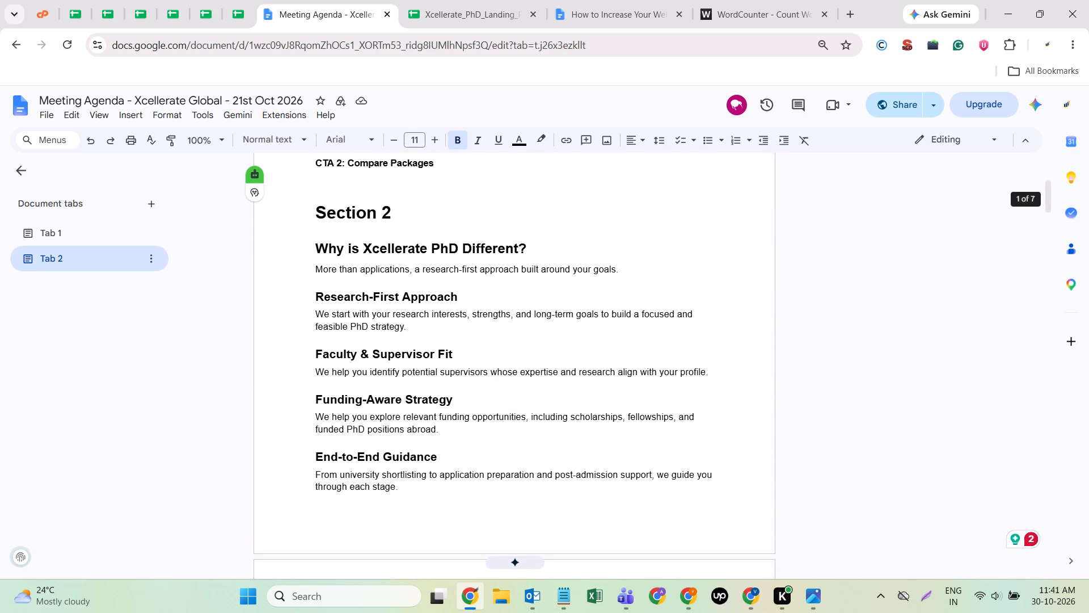
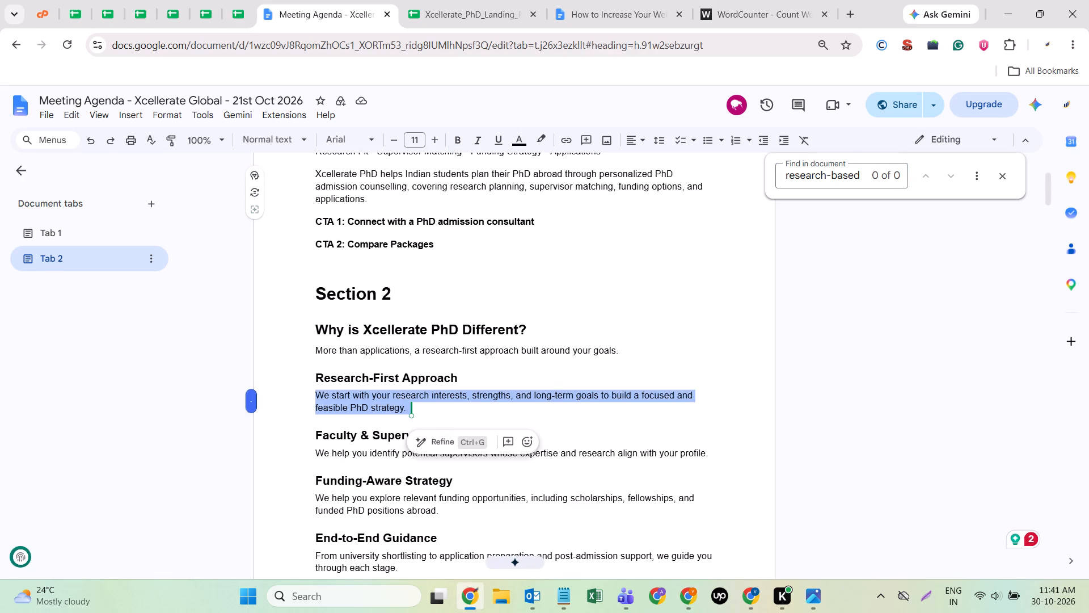
pyautogui.hotkey('ctrl', 'v')
pyautogui.press('BackSpace')
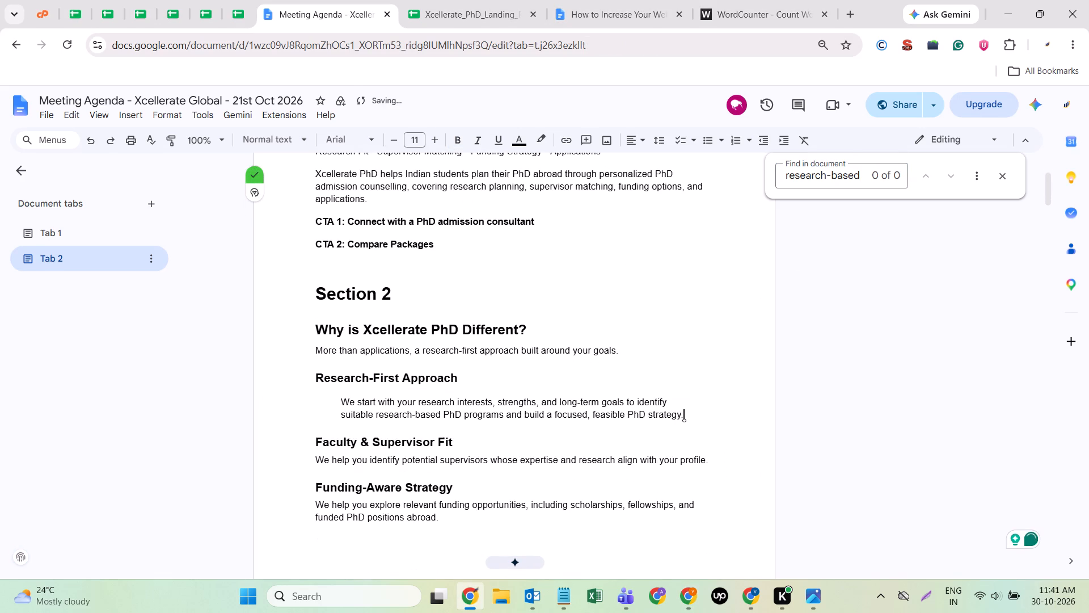
pyautogui.click(336, 403)
pyautogui.press('BackSpace')
# Close the document search and review Section 3's How We Help pointers, from Profile Evaluation to Visa Guidance, against the preceding Section 2 copy.
pyautogui.scroll(-1, 521, 395)
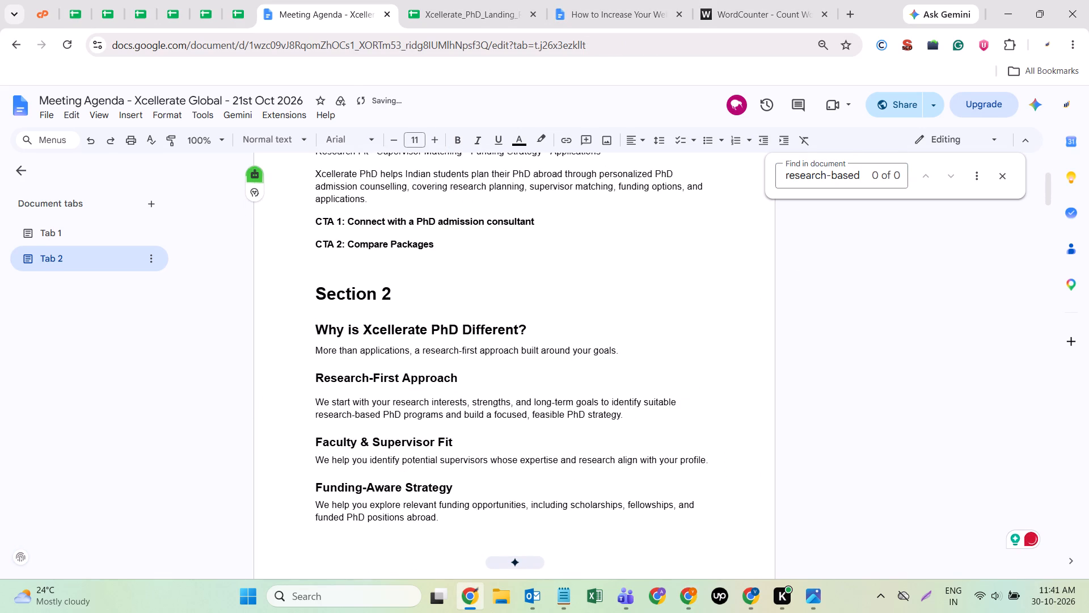
pyautogui.scroll(-5, 521, 395)
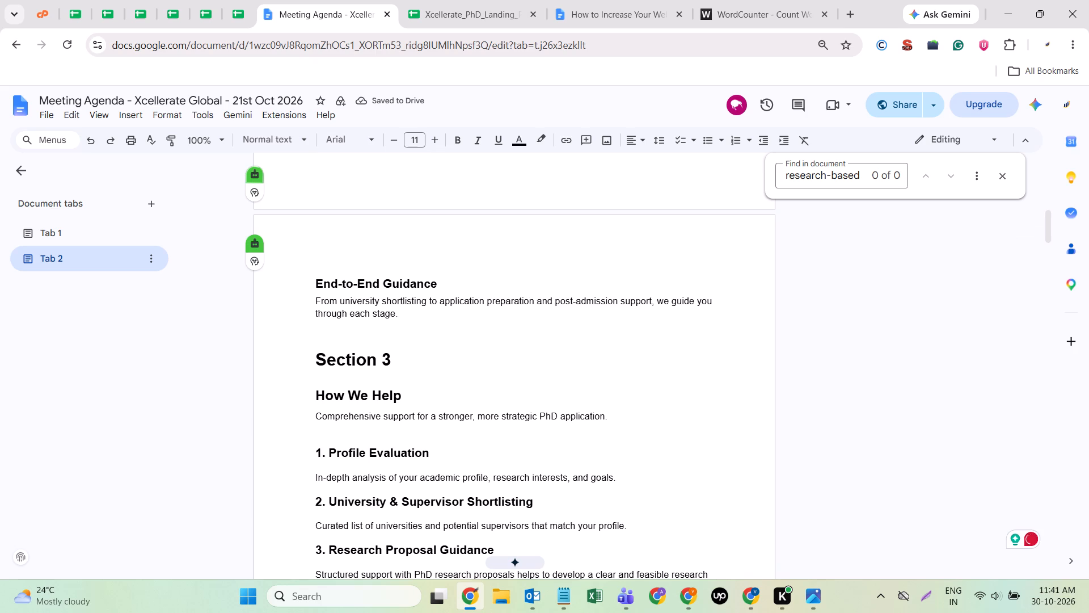
pyautogui.scroll(-2, 547, 379)
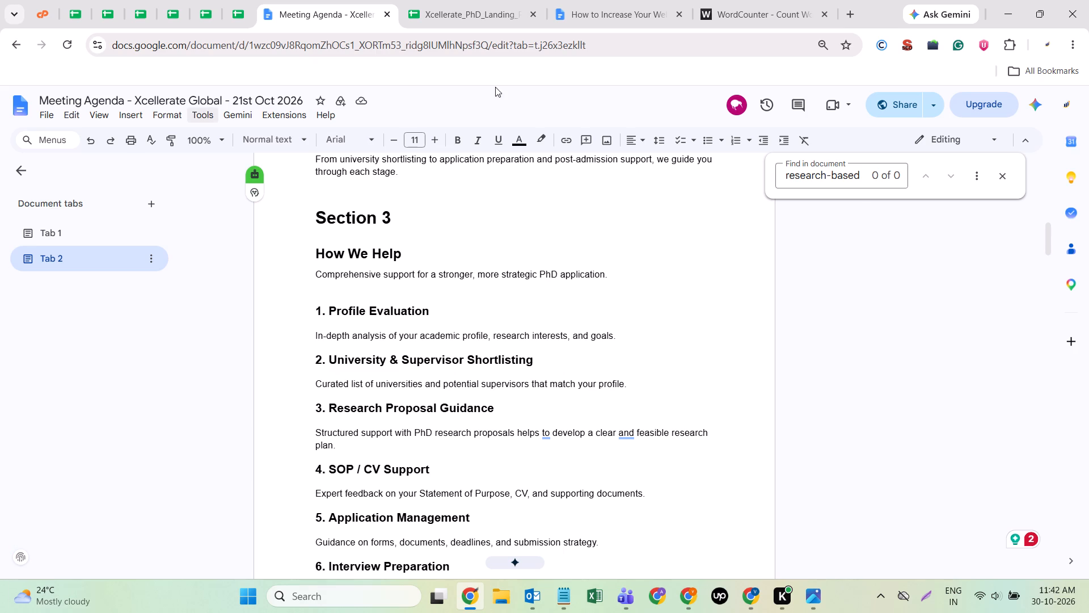
pyautogui.click(1001, 177)
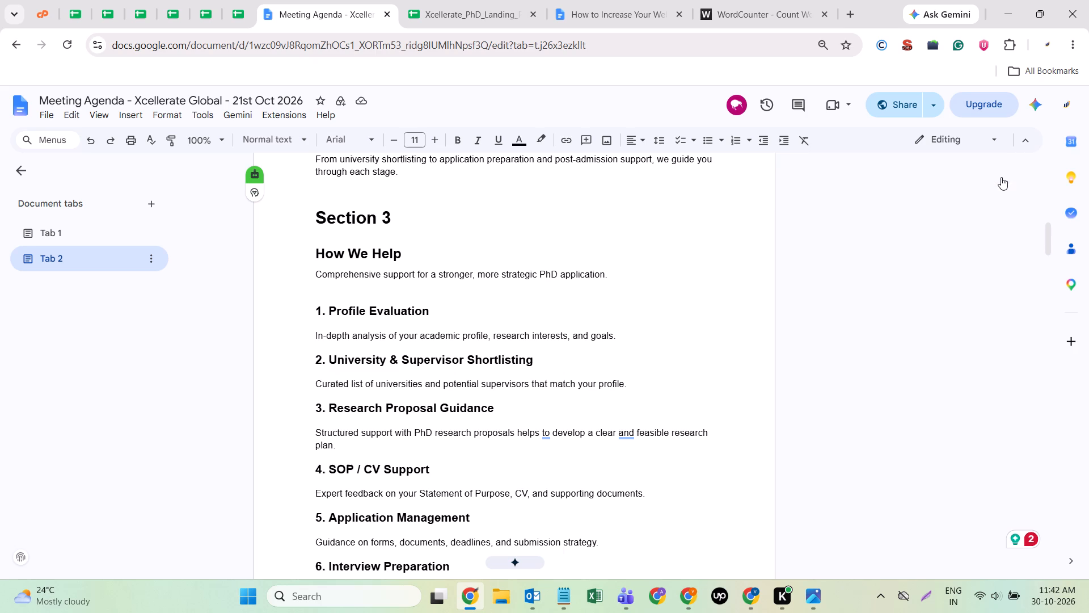
pyautogui.scroll(-2, 639, 224)
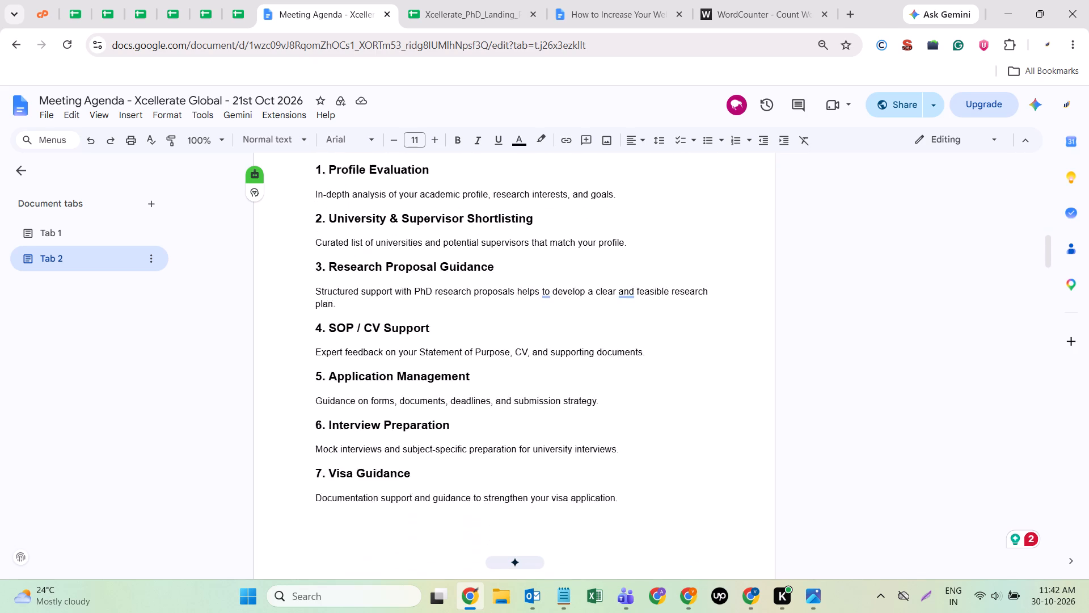
pyautogui.scroll(-2, 639, 224)
pyautogui.scroll(2, 656, 245)
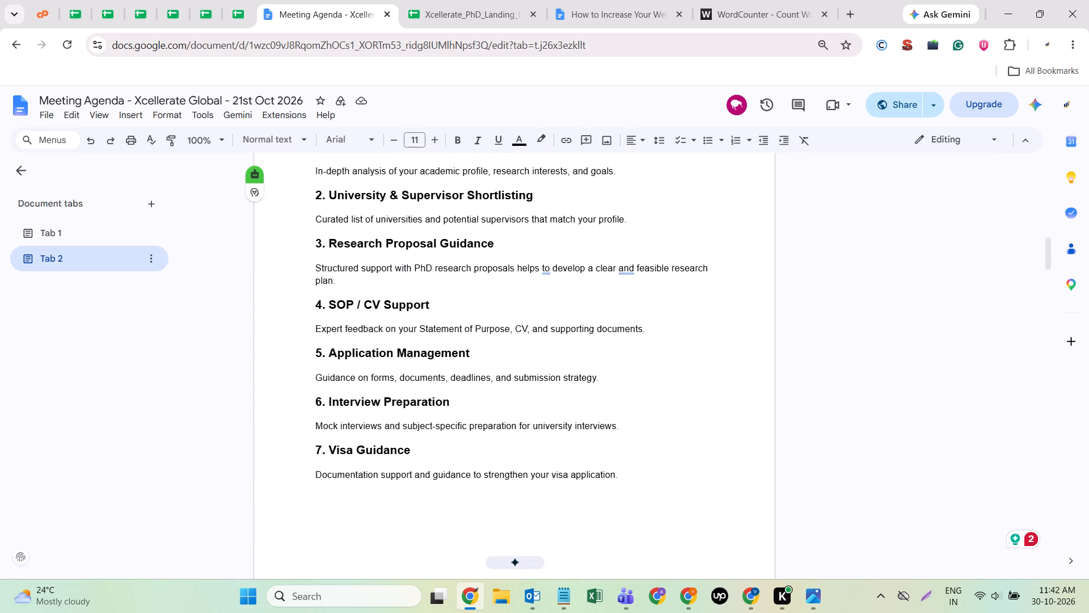
pyautogui.scroll(-2, 656, 245)
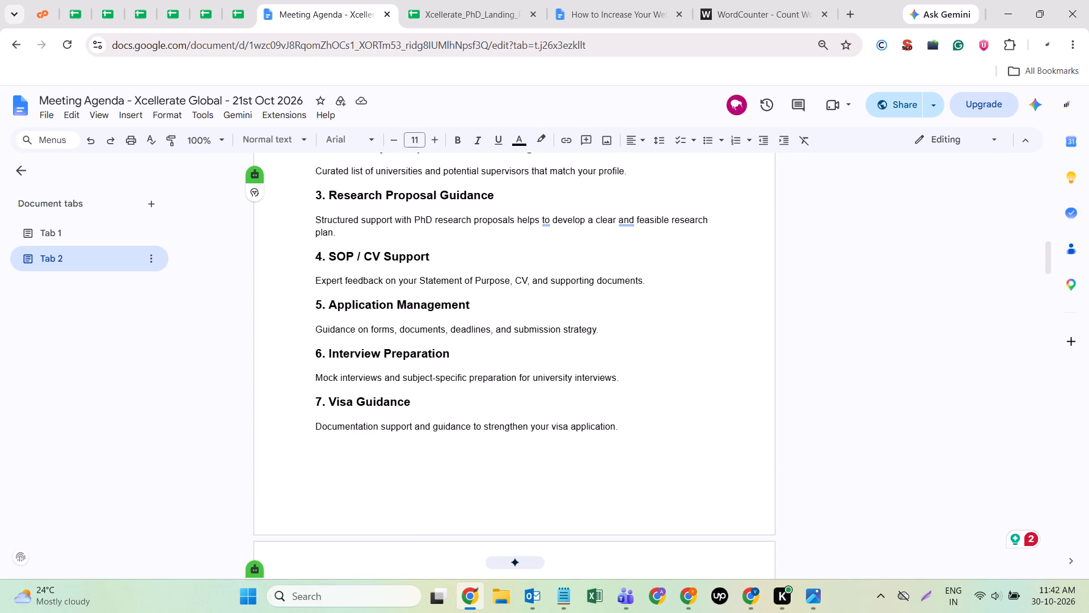
pyautogui.scroll(3, 637, 253)
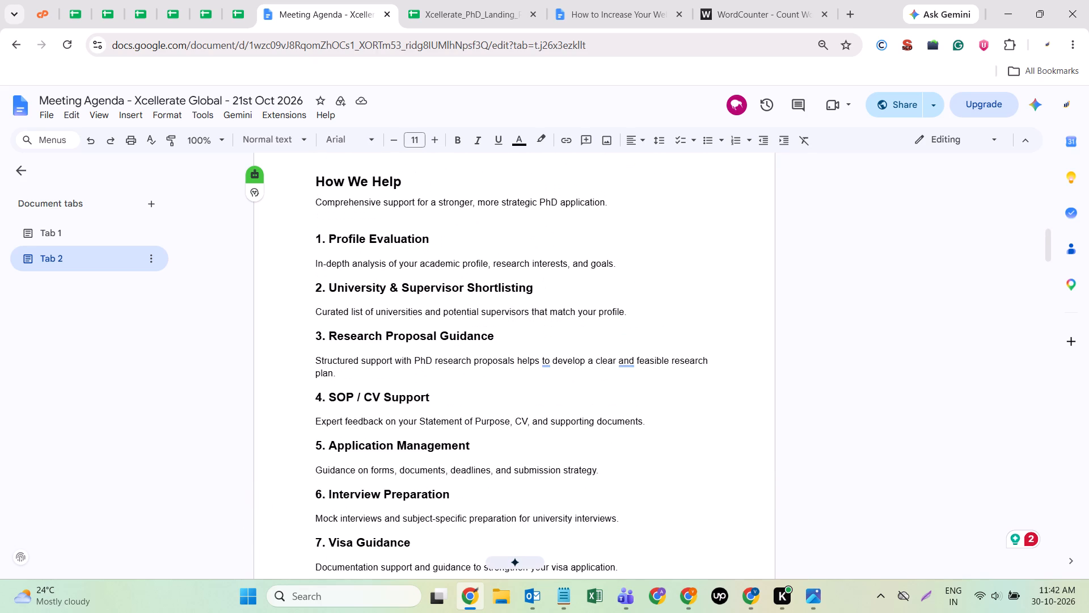
pyautogui.scroll(3, 643, 261)
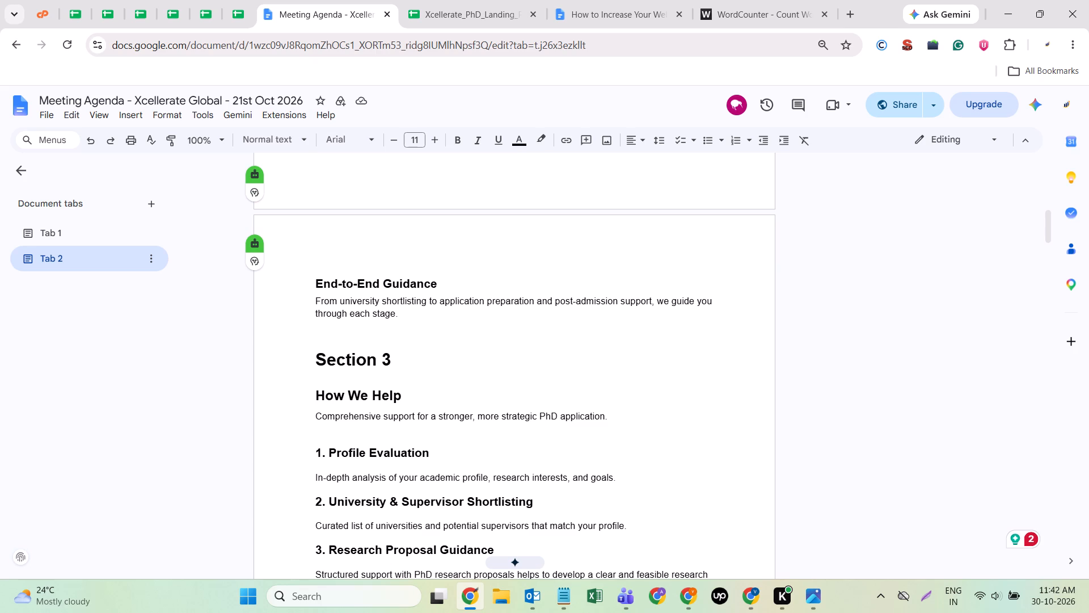
pyautogui.scroll(-3, 594, 266)
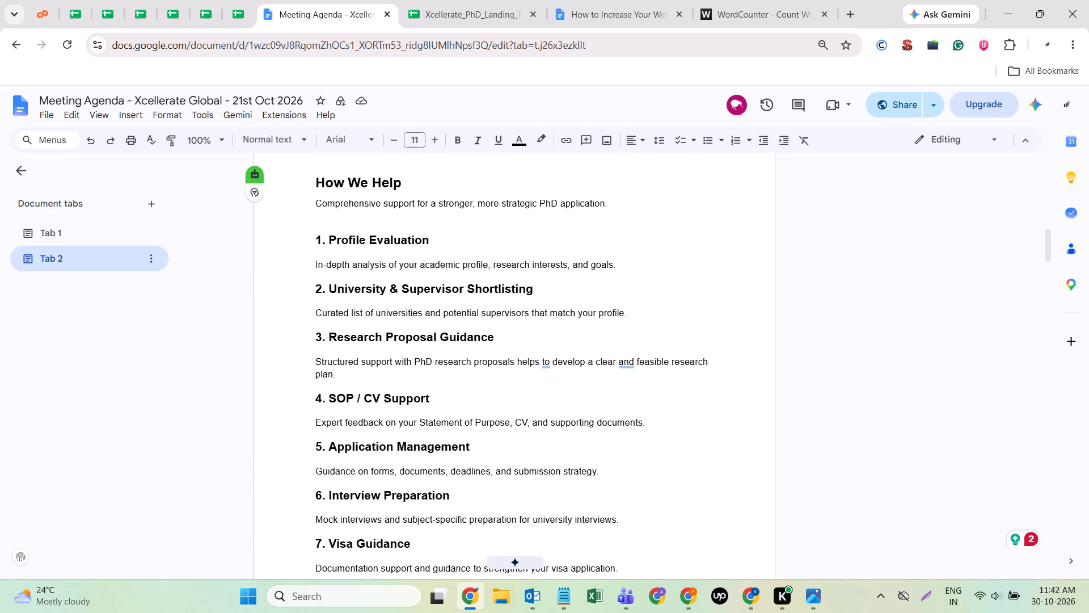
pyautogui.scroll(3, 547, 288)
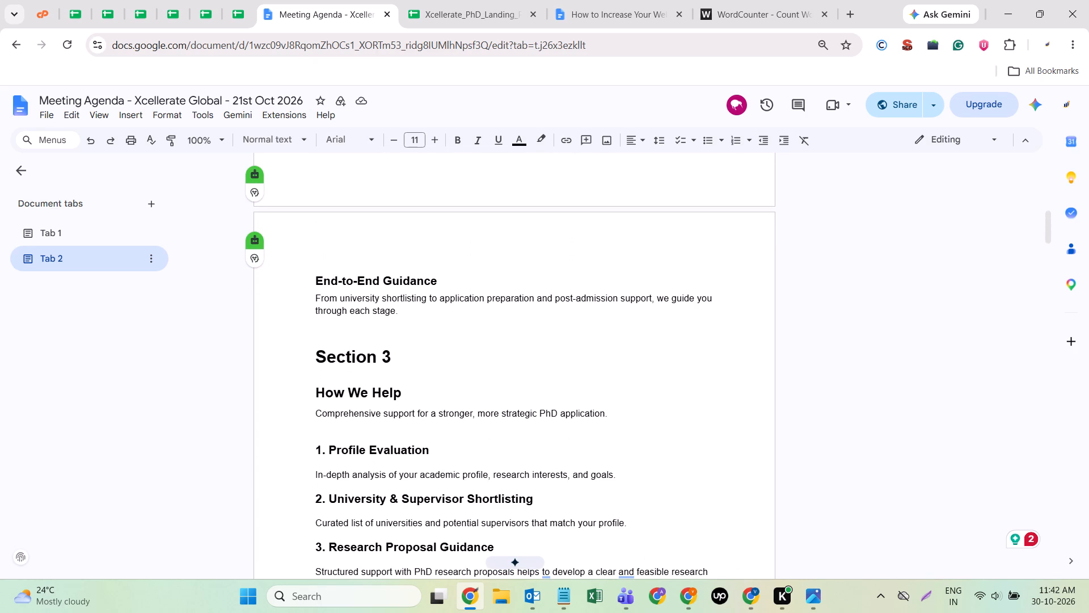
pyautogui.scroll(2, 558, 288)
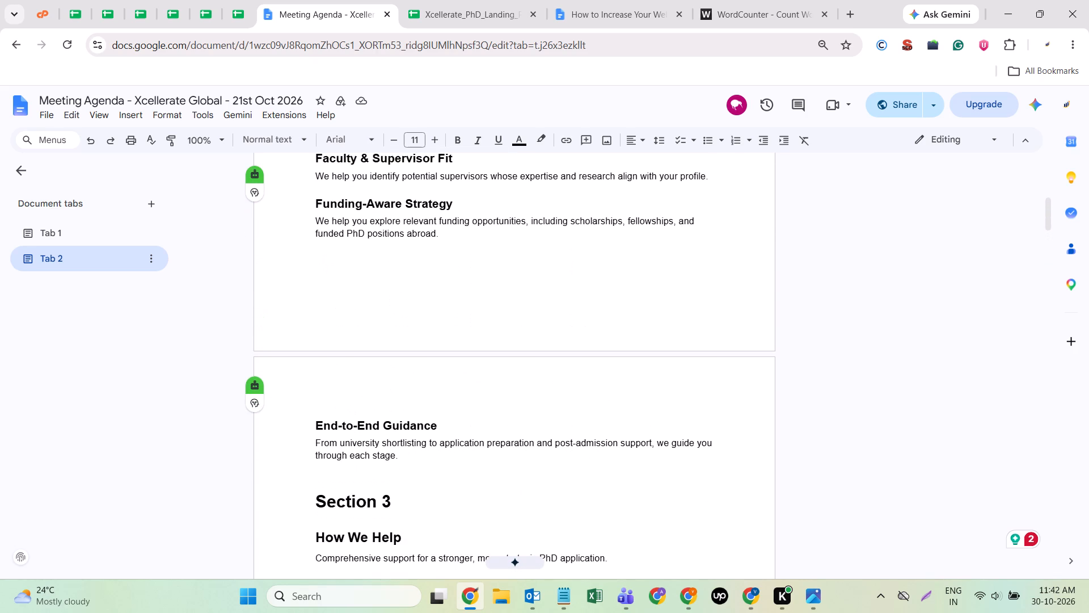
pyautogui.scroll(1, 558, 288)
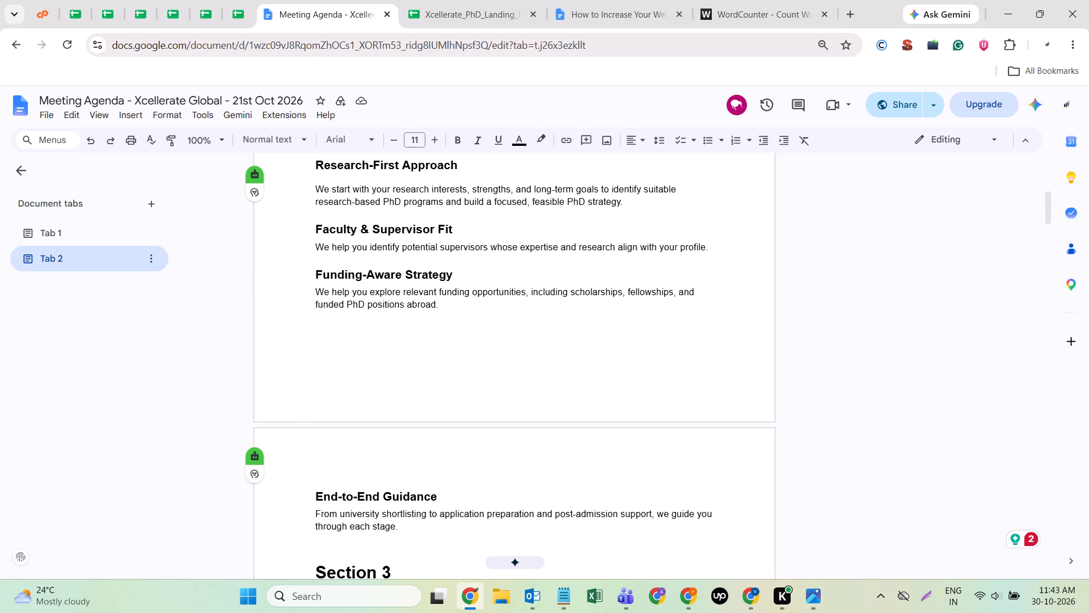
# Reread the copy from the Hero Section through Section 2 to the start of Section 3.
pyautogui.scroll(3, 584, 273)
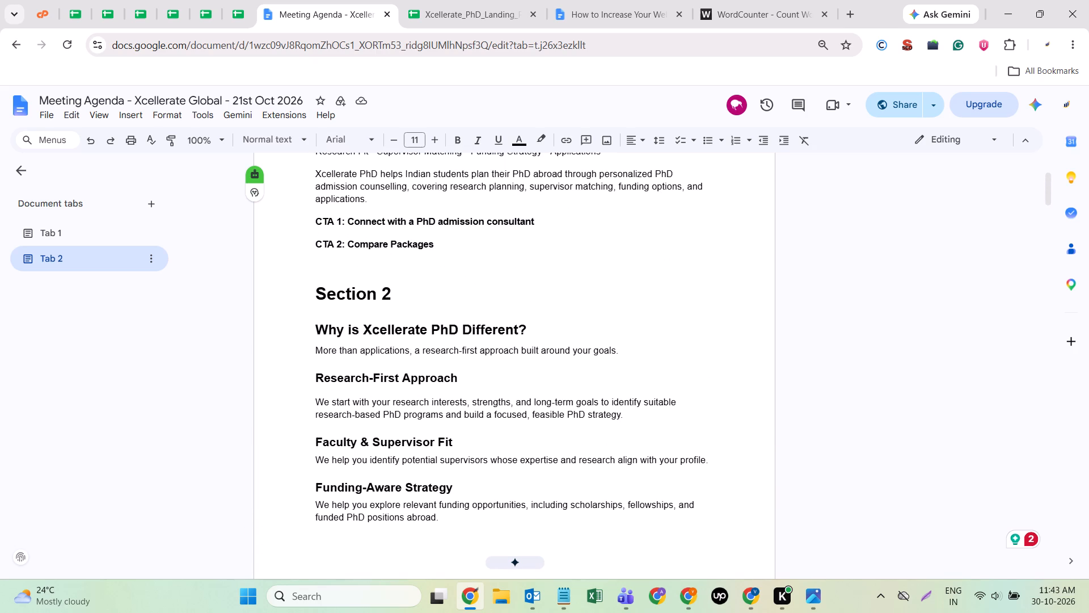
pyautogui.scroll(2, 675, 289)
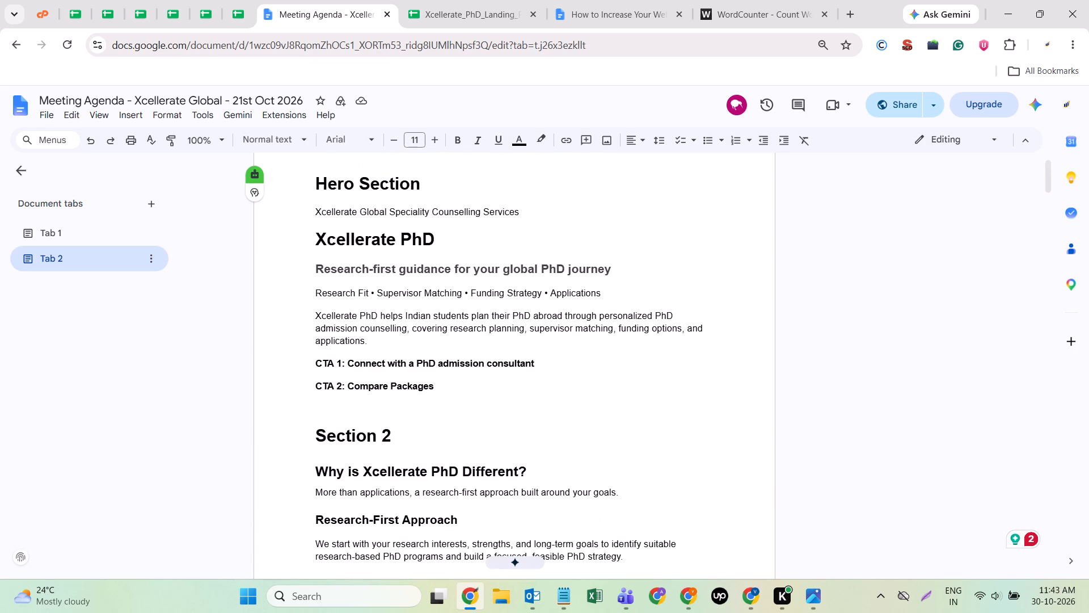
pyautogui.scroll(-1, 662, 287)
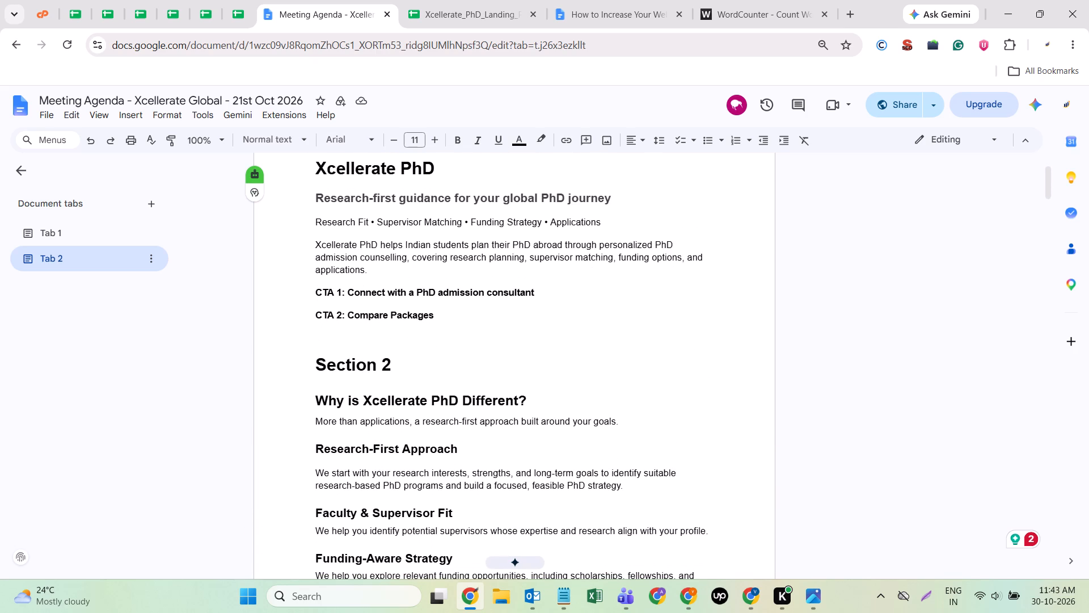
pyautogui.scroll(-5, 661, 287)
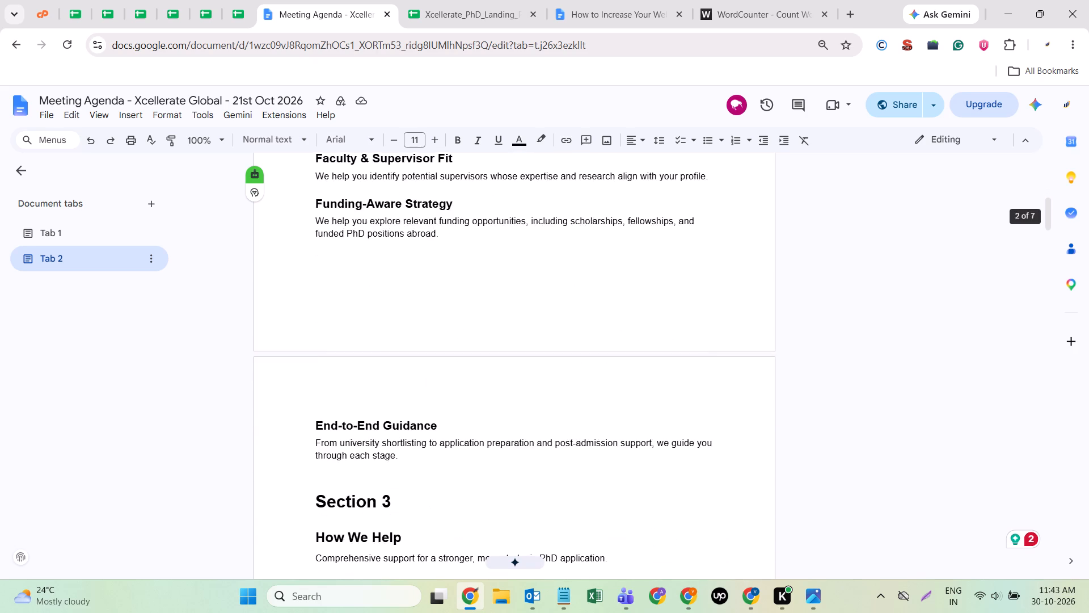
pyautogui.scroll(-3, 661, 287)
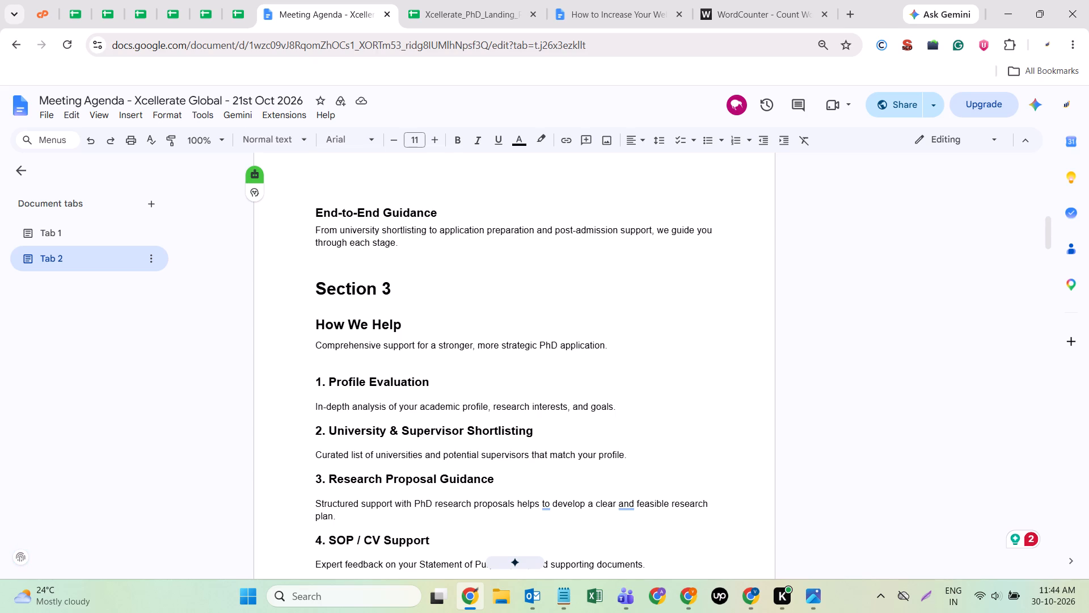
pyautogui.scroll(1, 682, 266)
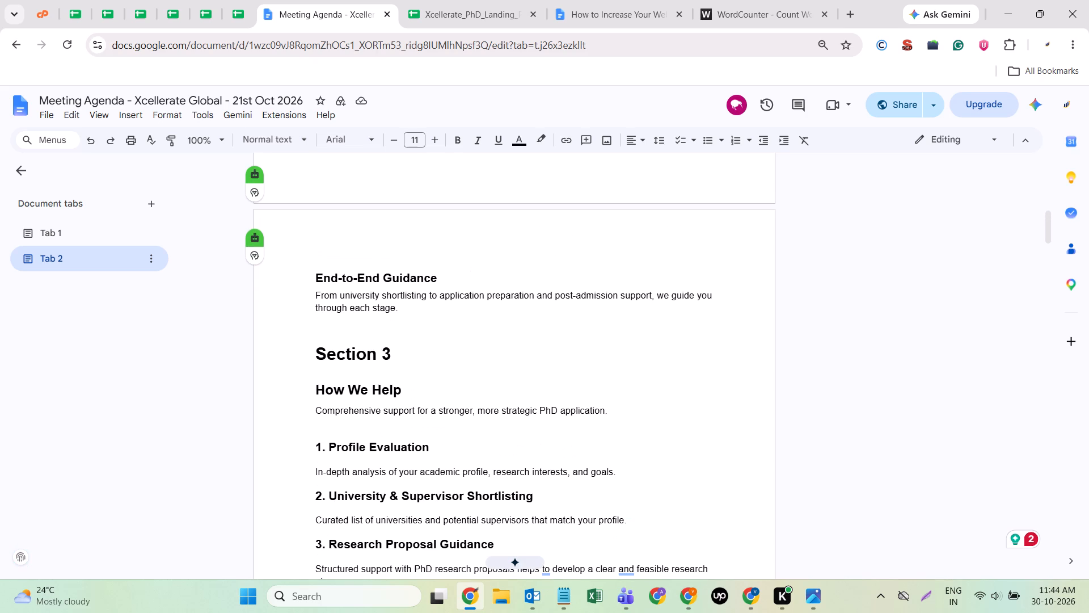
pyautogui.scroll(1, 682, 266)
pyautogui.scroll(-2, 682, 266)
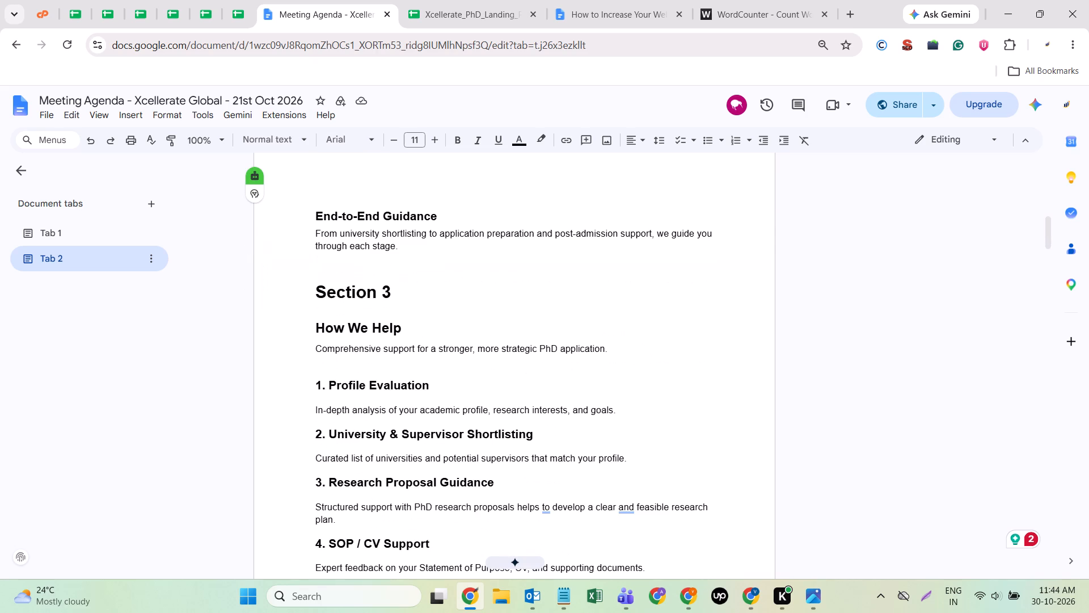
pyautogui.scroll(4, 682, 264)
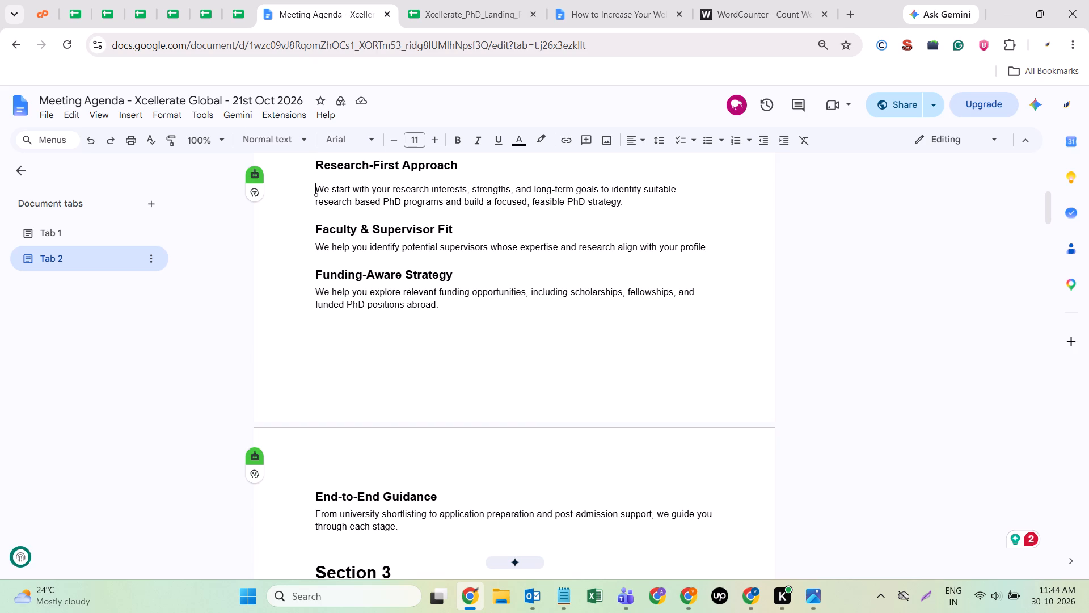
pyautogui.scroll(-2, 687, 200)
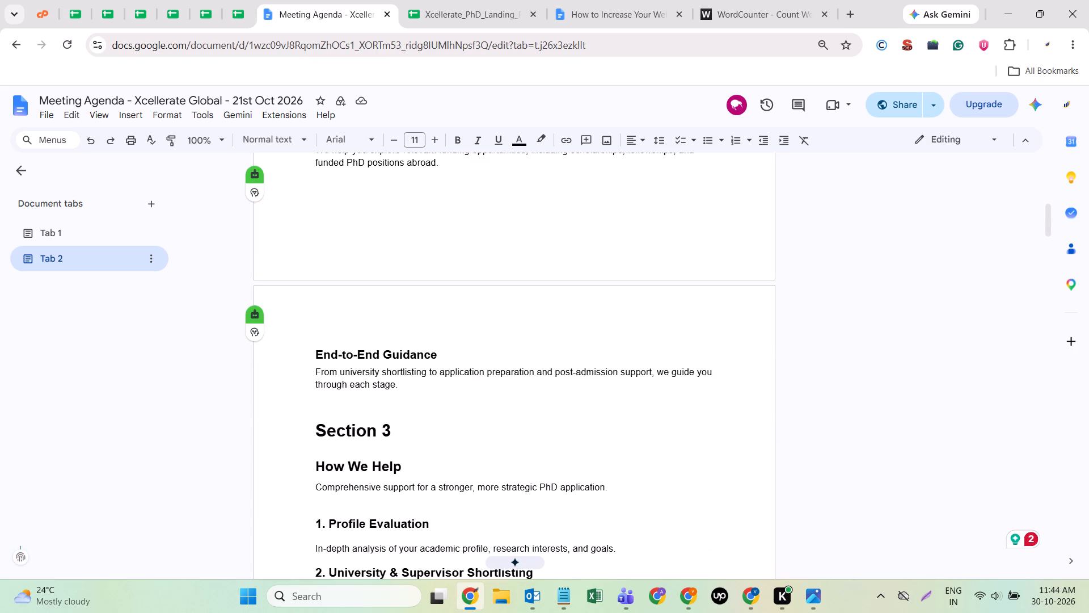
pyautogui.scroll(-3, 687, 200)
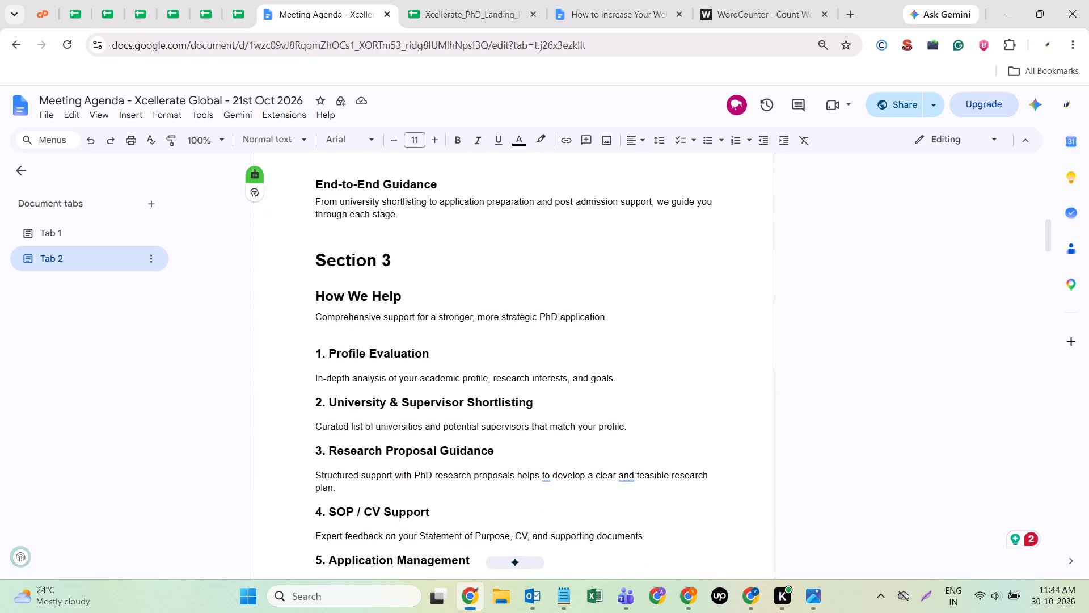
pyautogui.scroll(5, 687, 200)
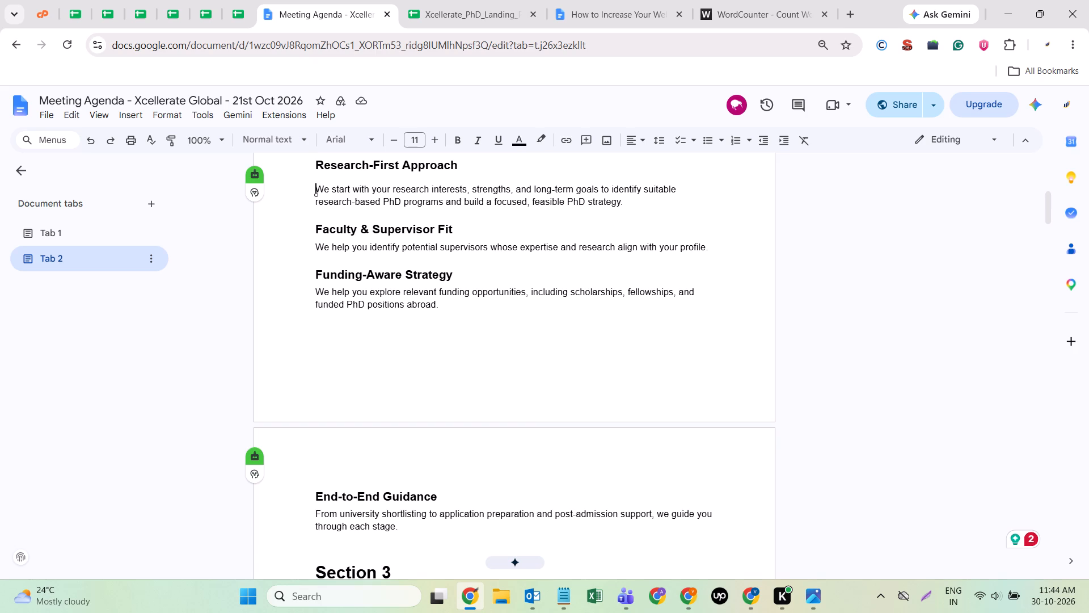
pyautogui.scroll(-5, 649, 161)
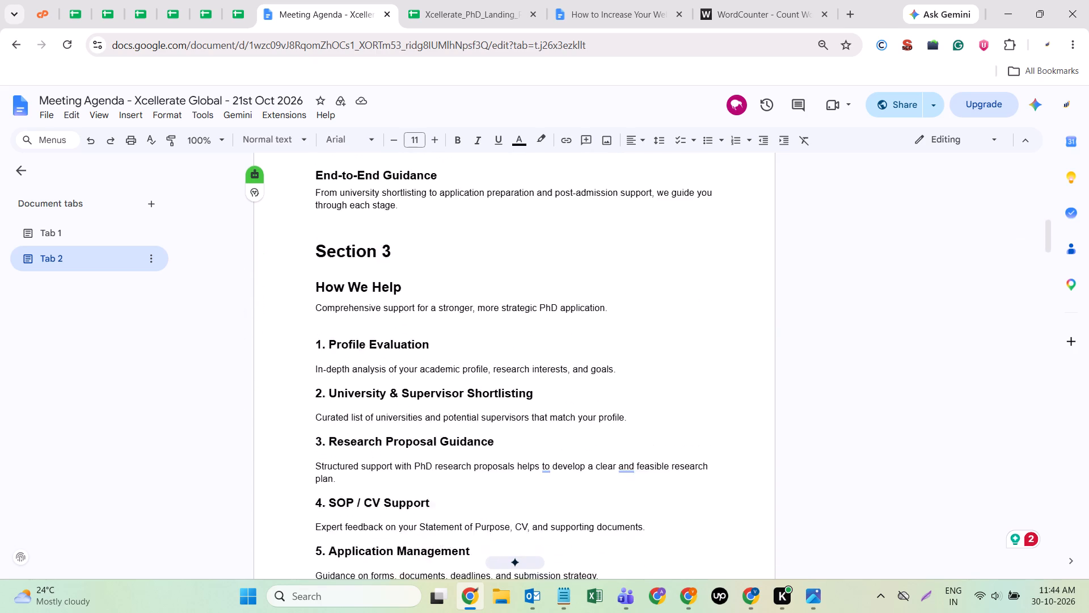
pyautogui.scroll(2, 659, 171)
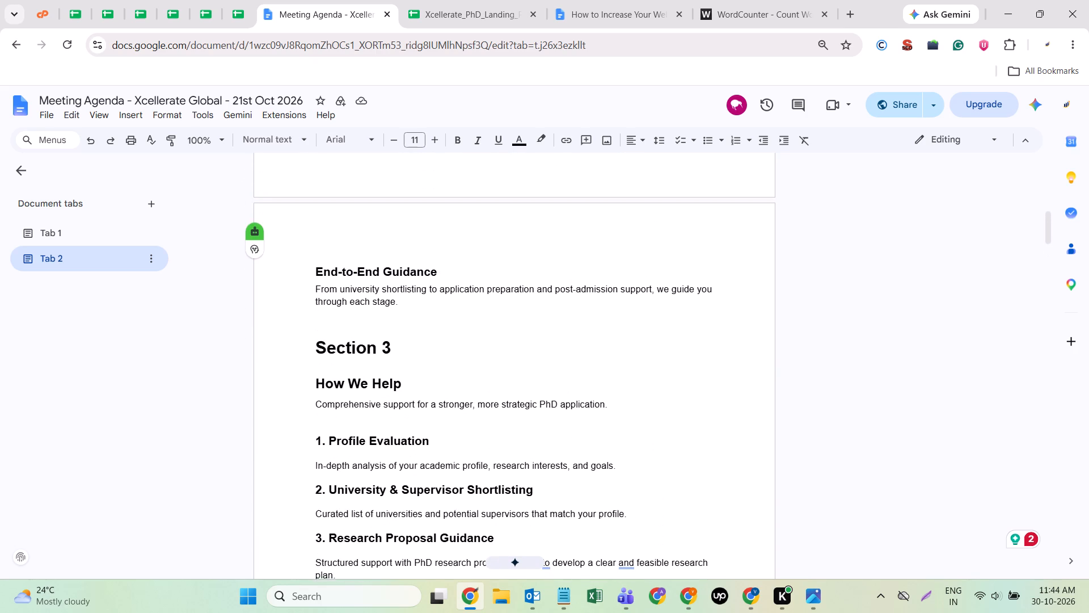
pyautogui.scroll(3, 659, 171)
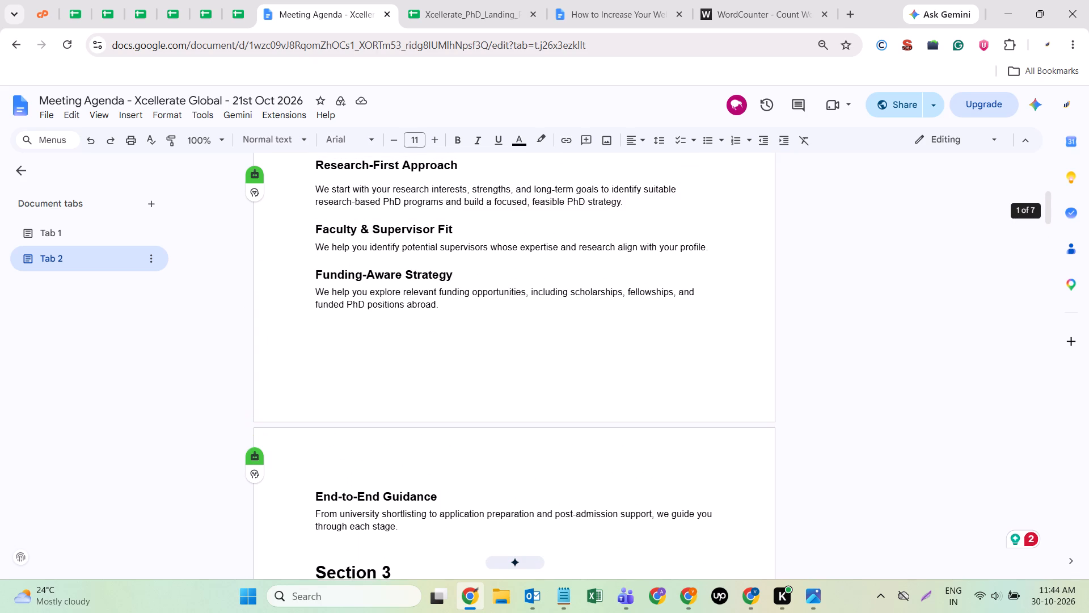
pyautogui.scroll(-3, 664, 165)
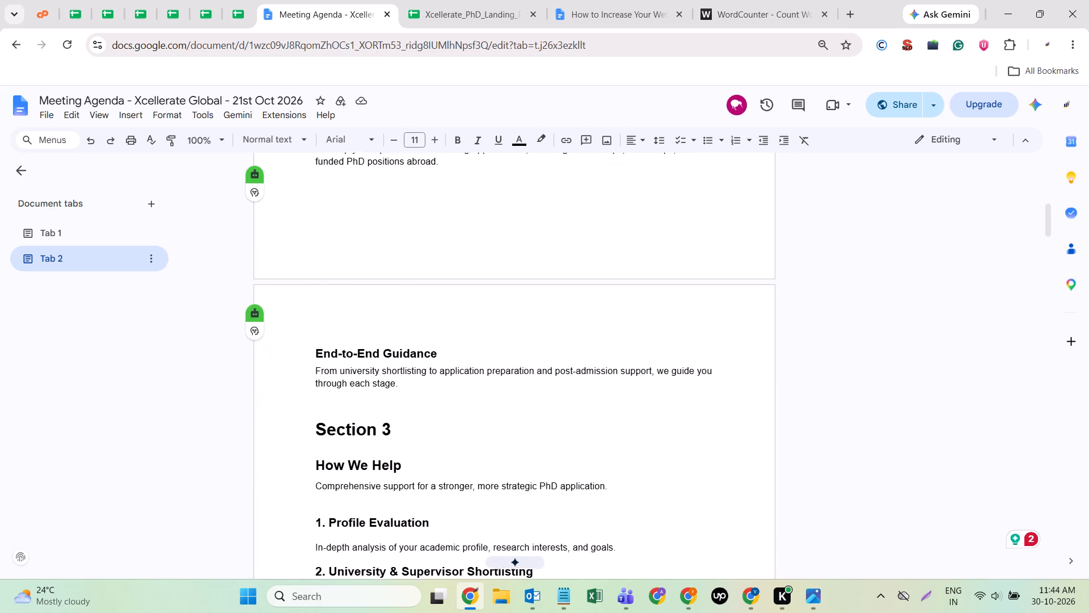
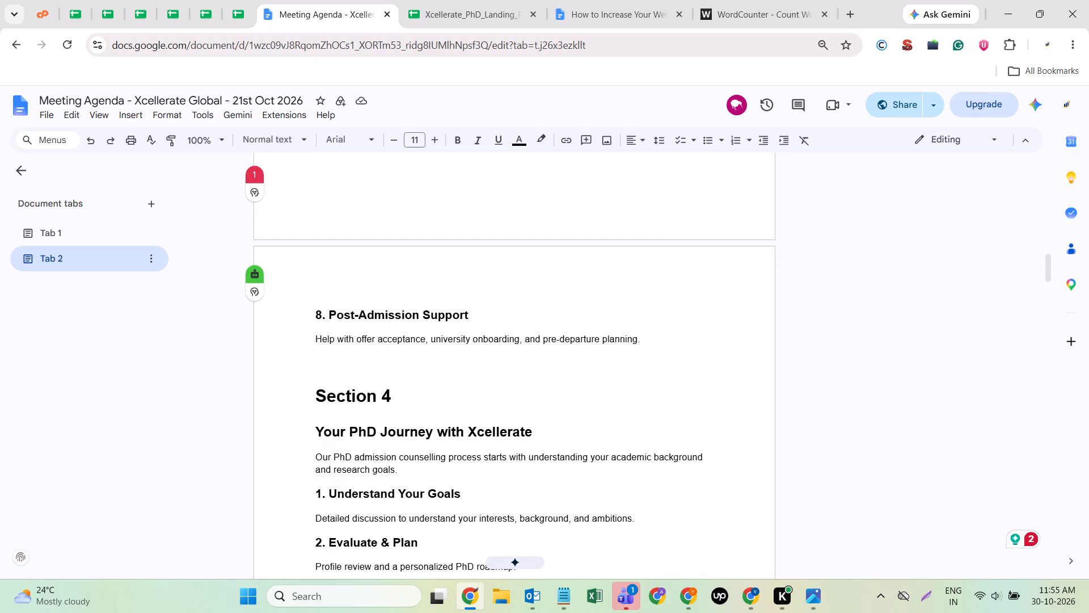
pyautogui.scroll(-2, 673, 392)
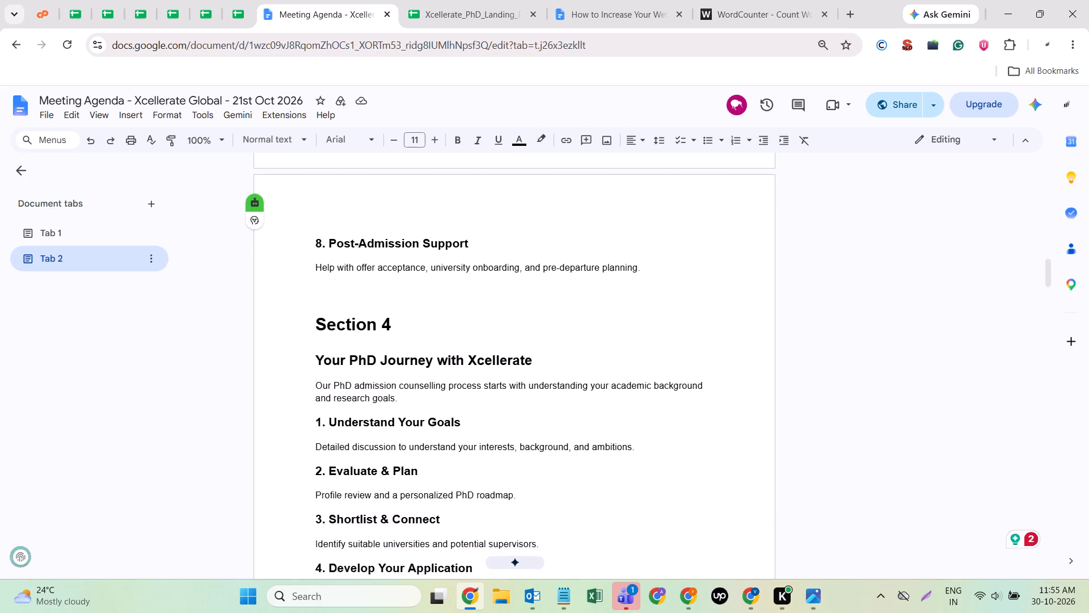
pyautogui.scroll(-1, 673, 392)
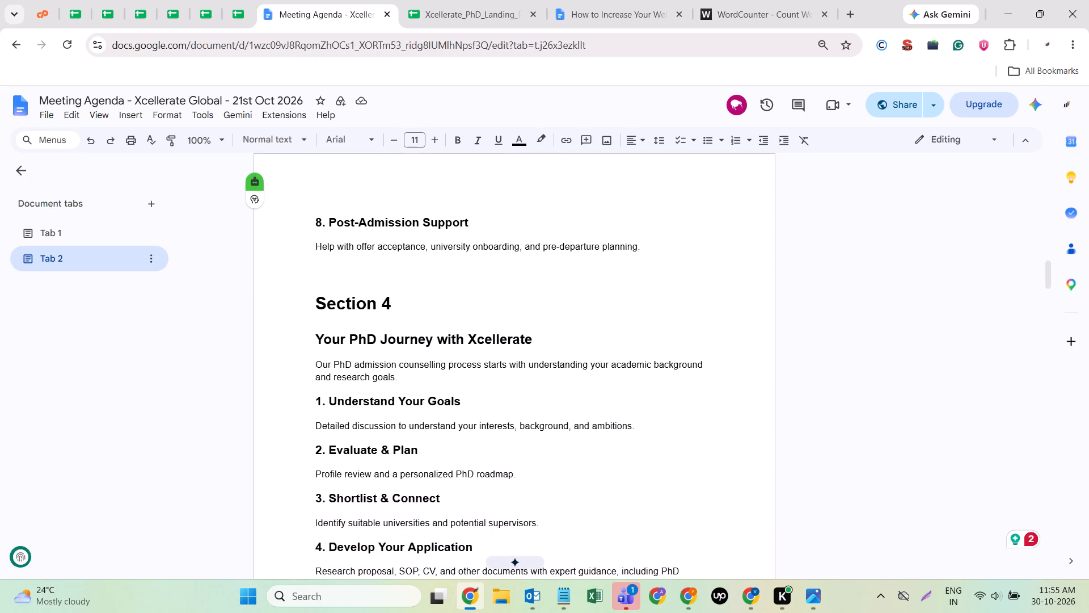
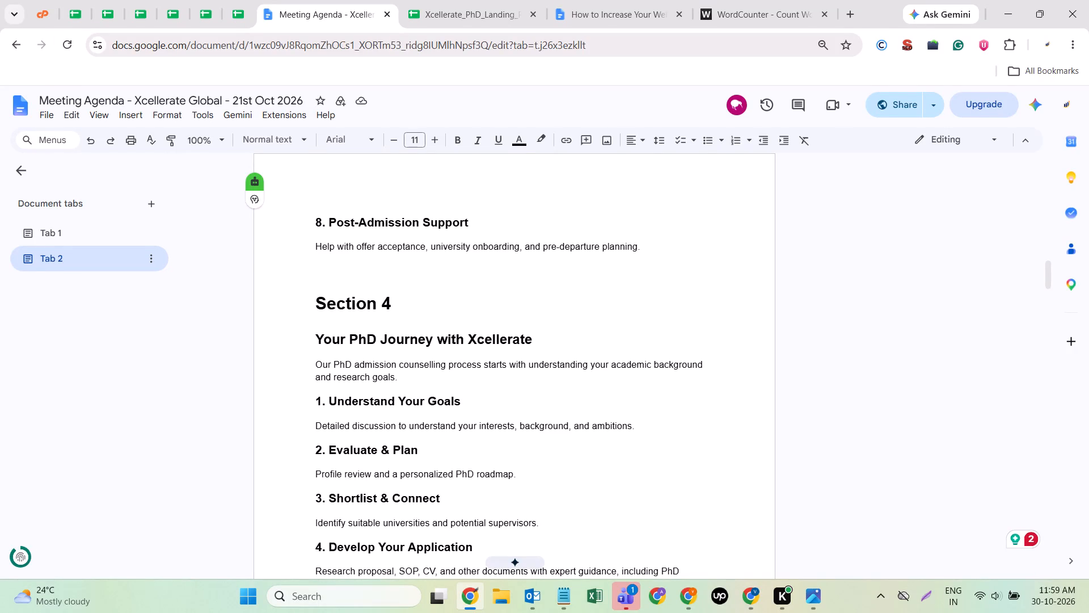
# Review the landing page copy from the end of Section 4 back up to the Hero Section.
pyautogui.scroll(-4, 679, 328)
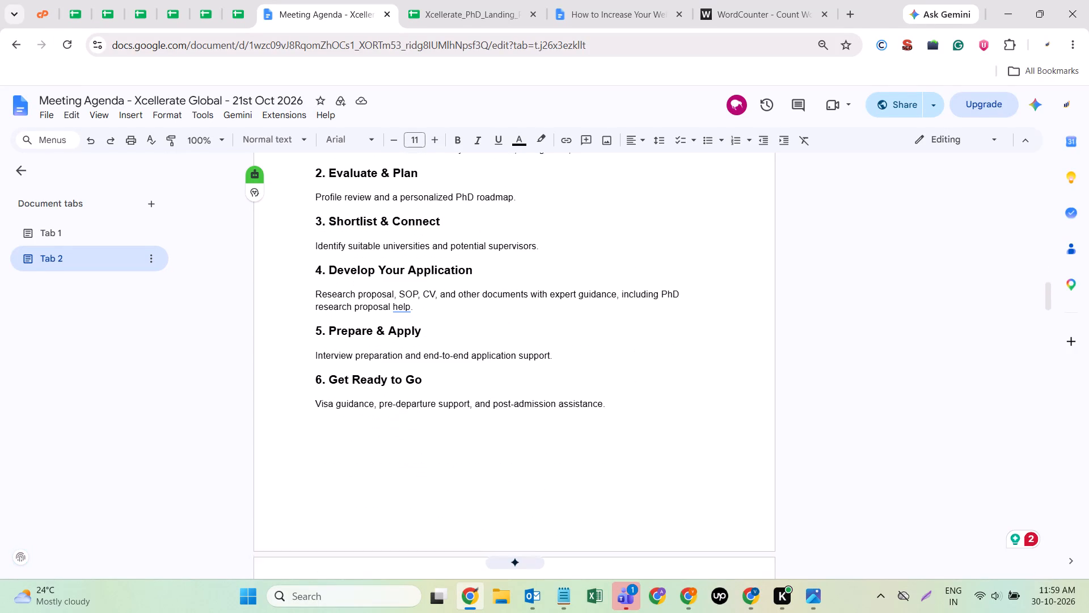
pyautogui.scroll(2, 666, 317)
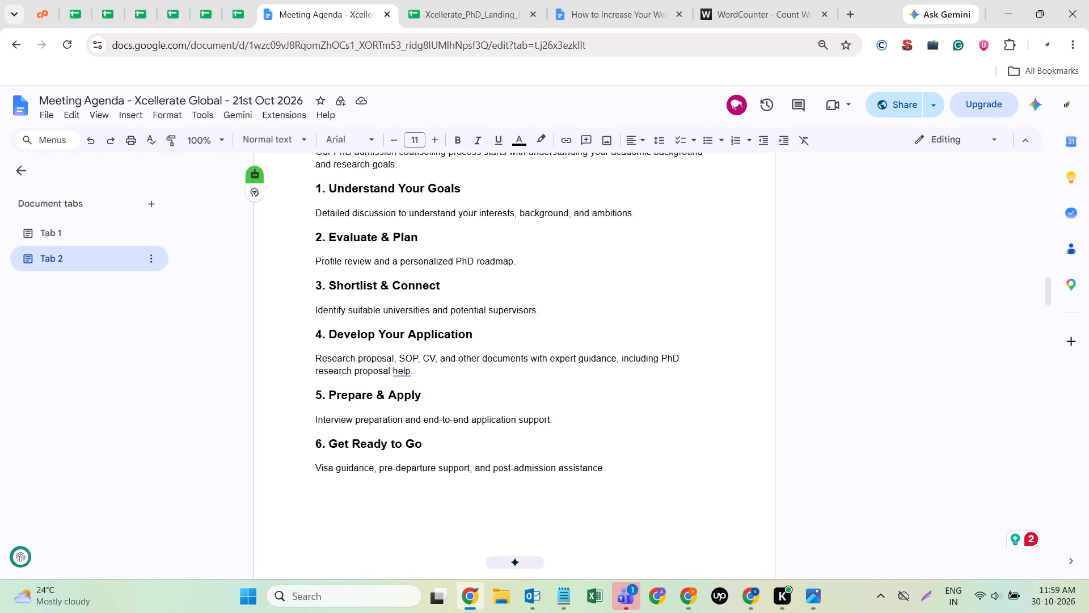
pyautogui.scroll(5, 666, 317)
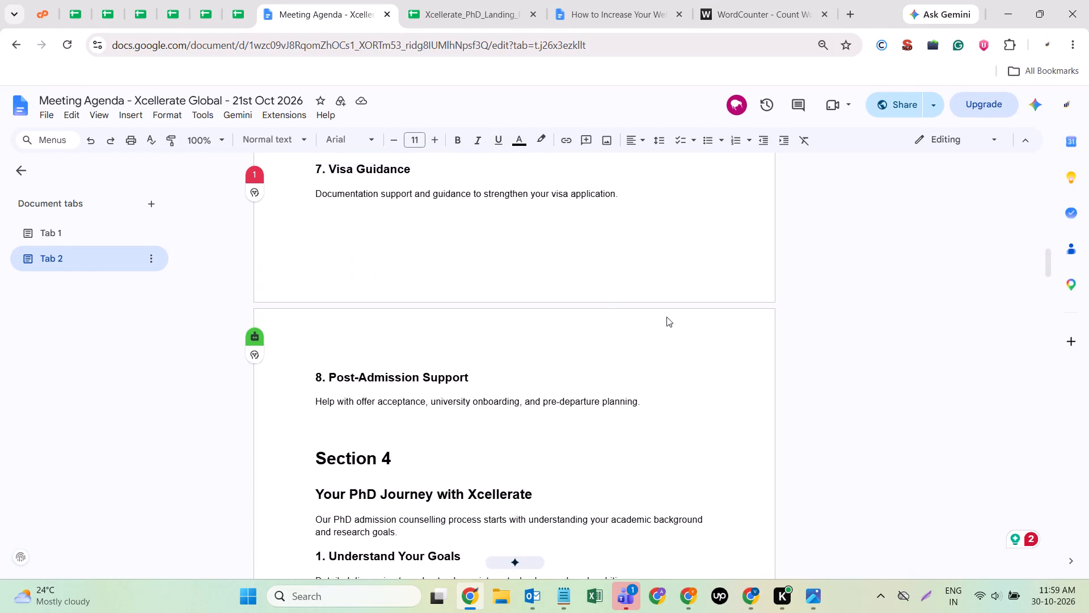
pyautogui.scroll(7, 666, 317)
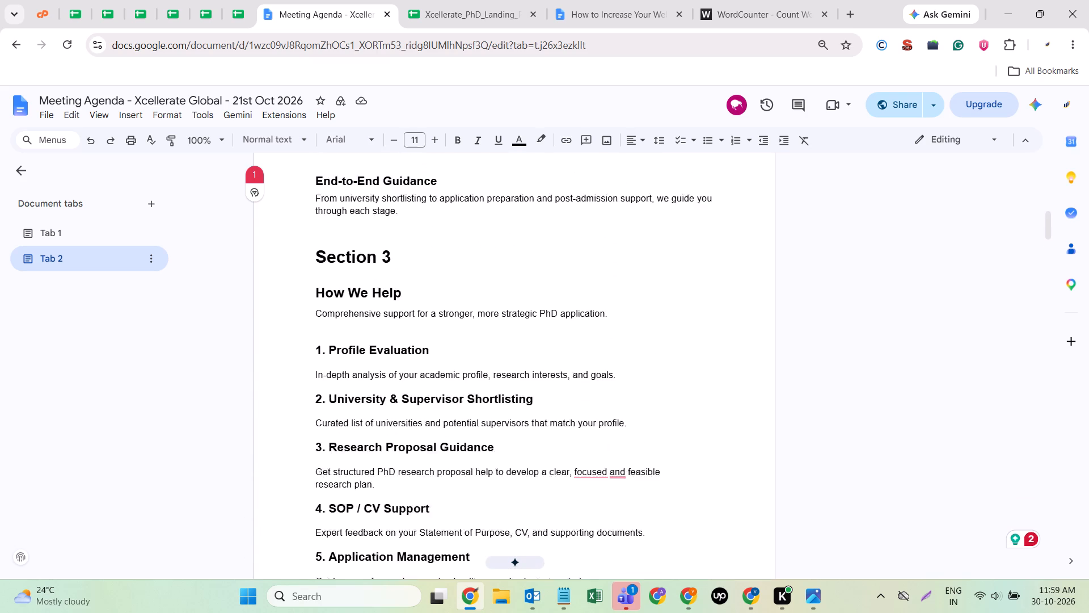
pyautogui.scroll(5, 666, 317)
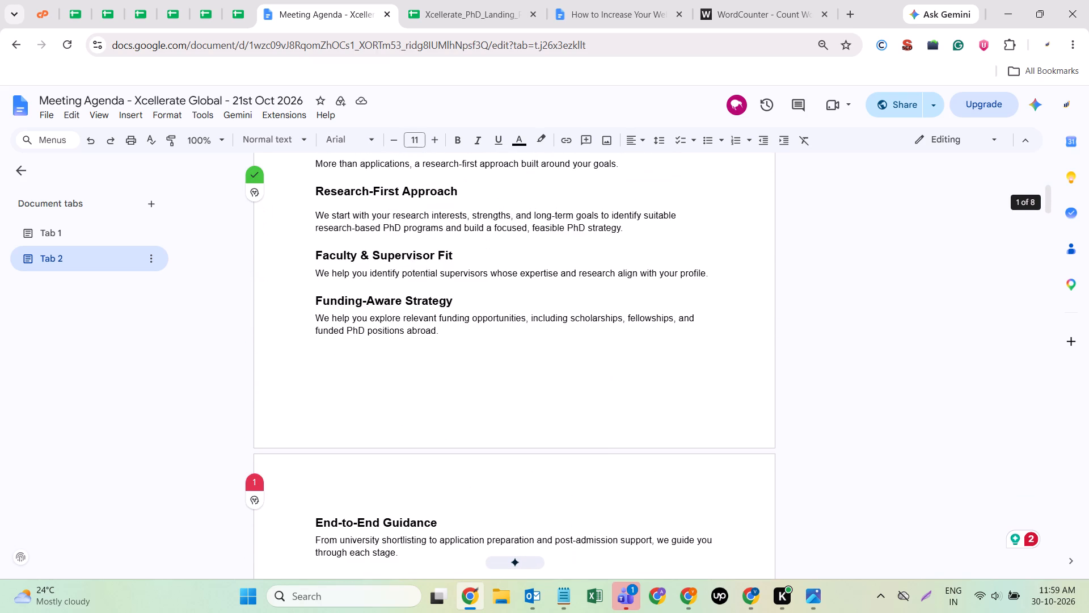
pyautogui.scroll(5, 666, 317)
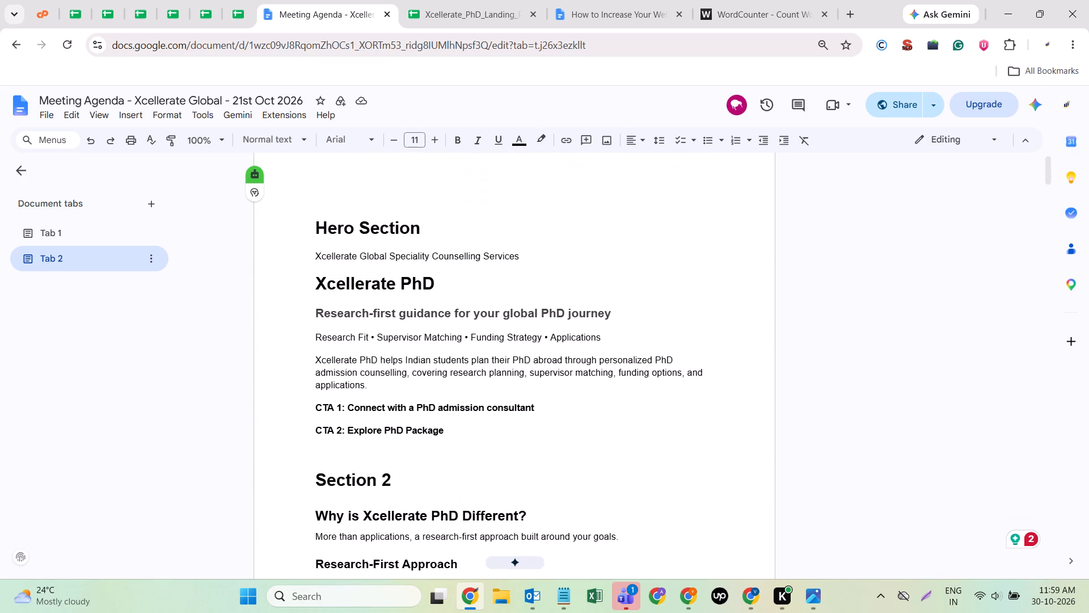
pyautogui.scroll(2, 666, 317)
# Read through the Hero Section, Section 2 and the Section 3 How We Help items again.
pyautogui.scroll(-6, 666, 317)
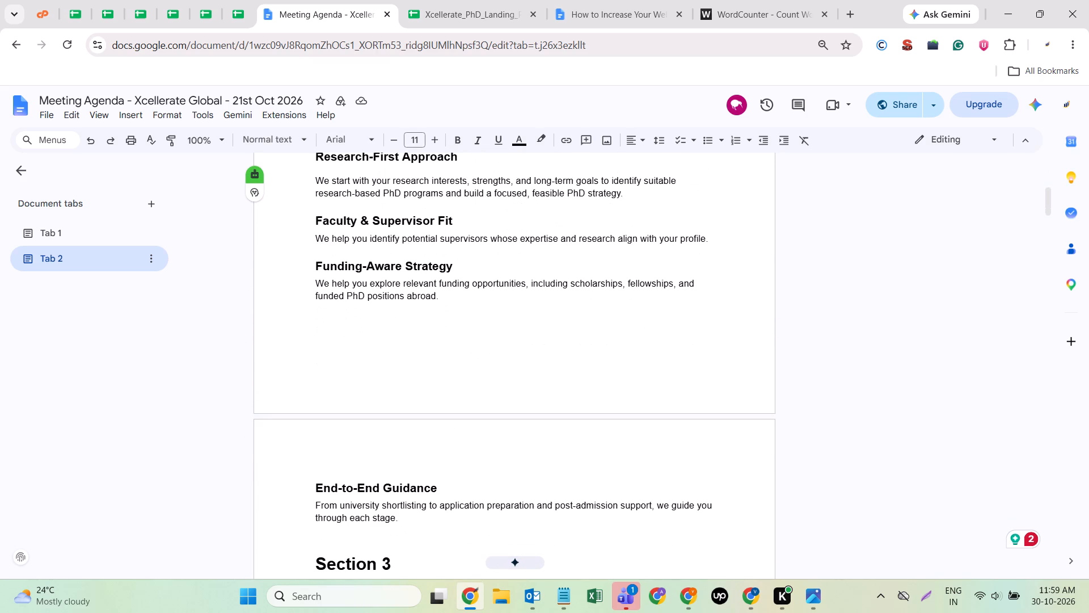
pyautogui.scroll(-4, 666, 317)
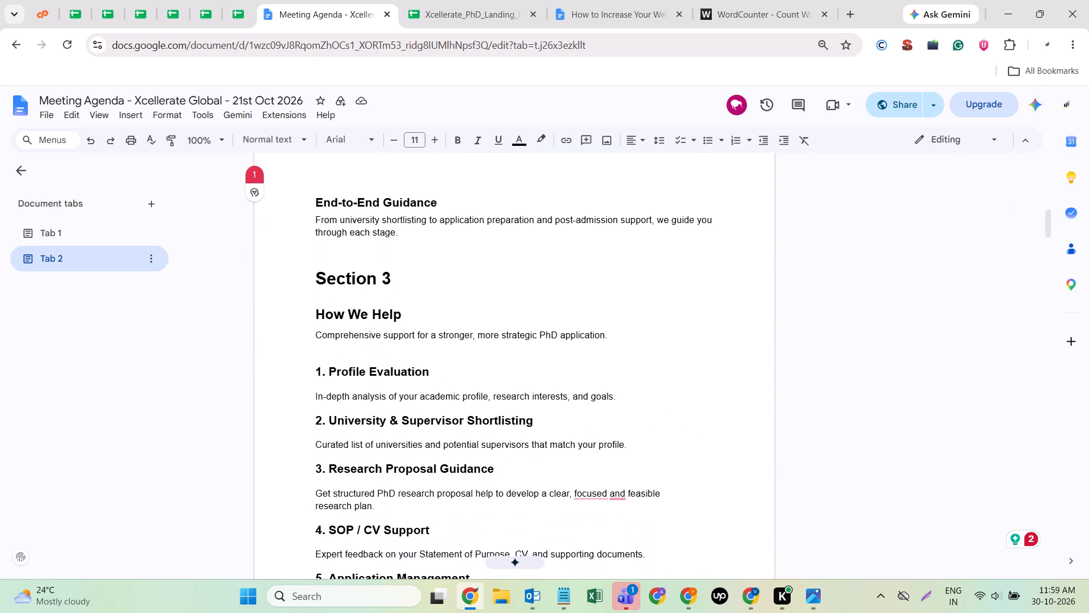
pyautogui.scroll(2, 666, 317)
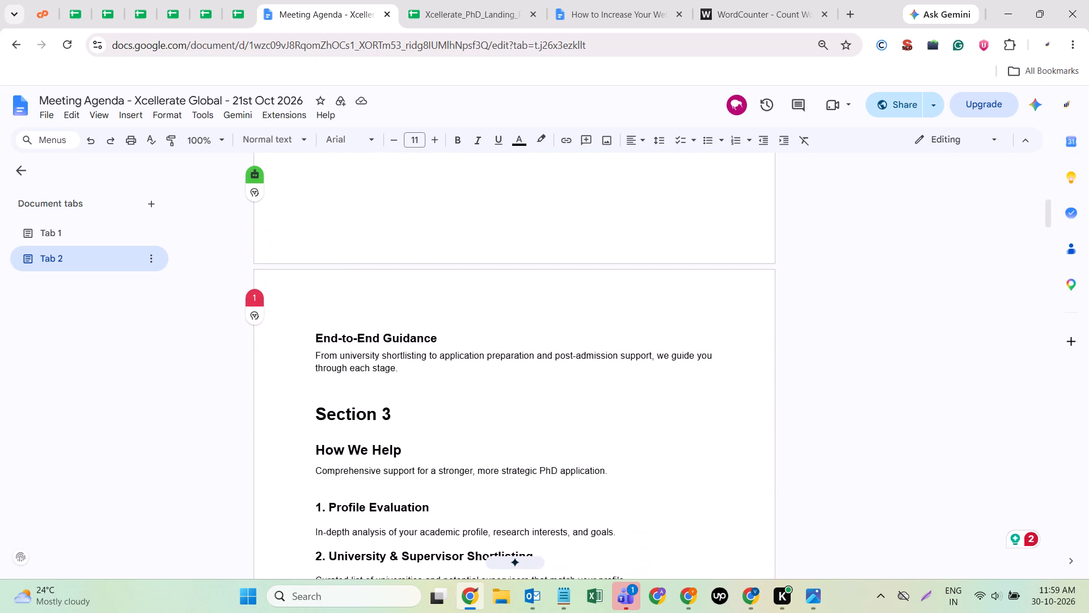
pyautogui.scroll(1, 676, 319)
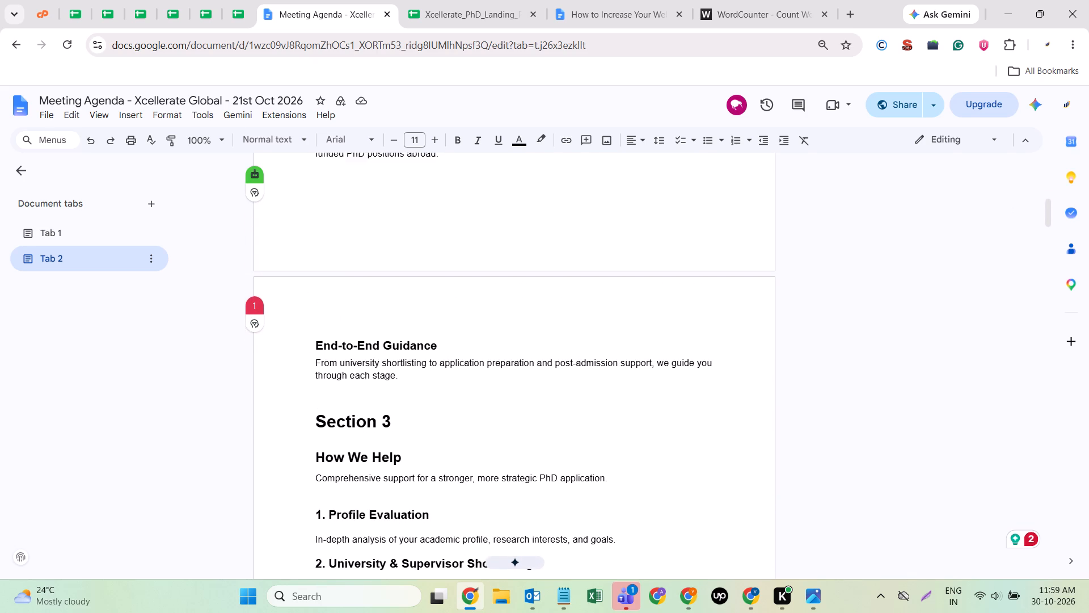
pyautogui.scroll(4, 676, 319)
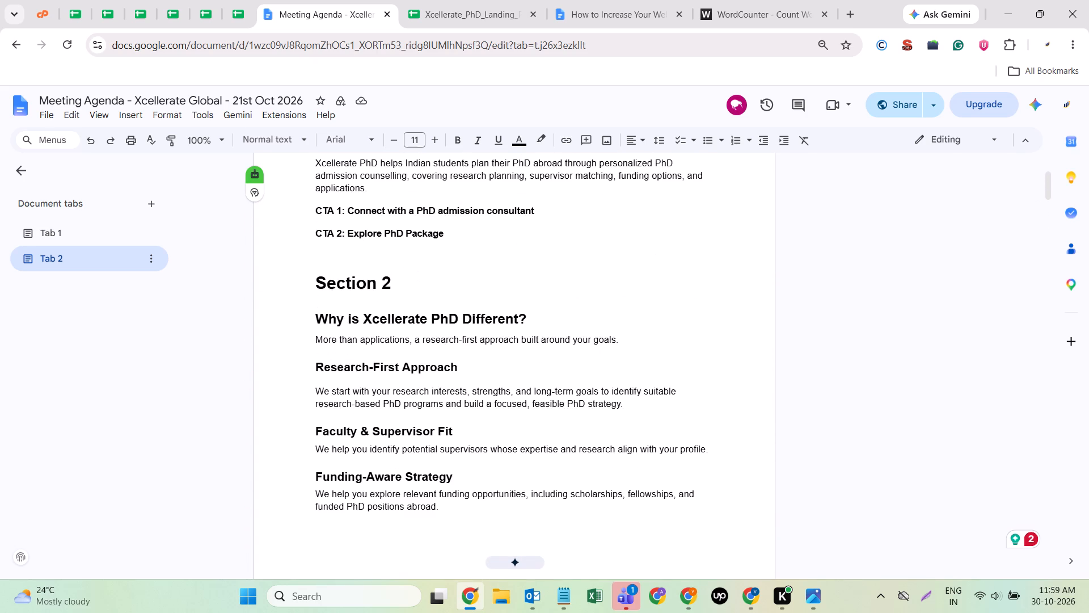
pyautogui.scroll(5, 676, 319)
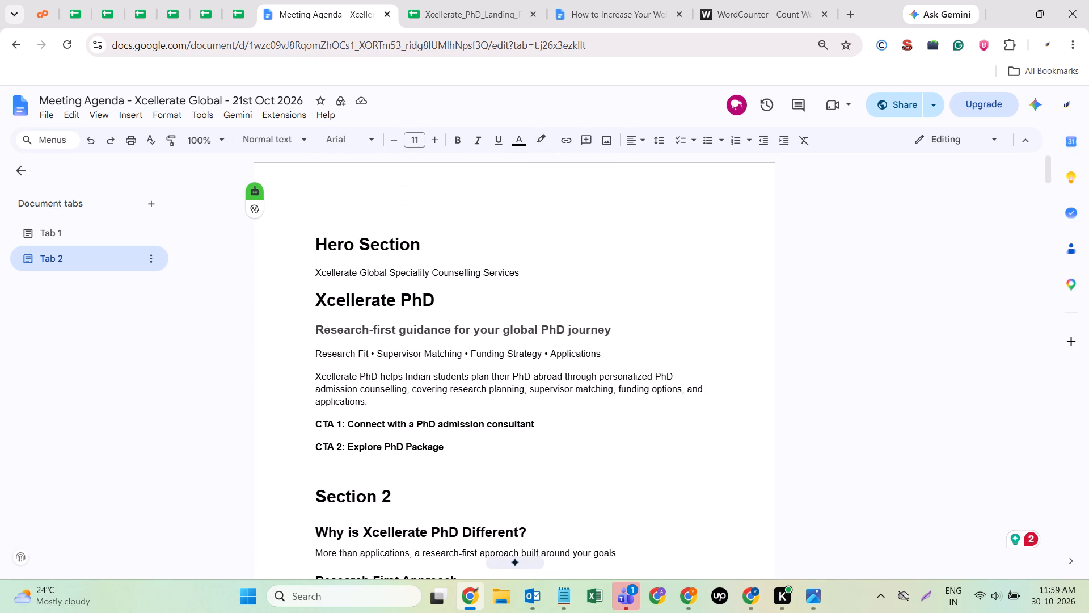
pyautogui.scroll(-3, 677, 320)
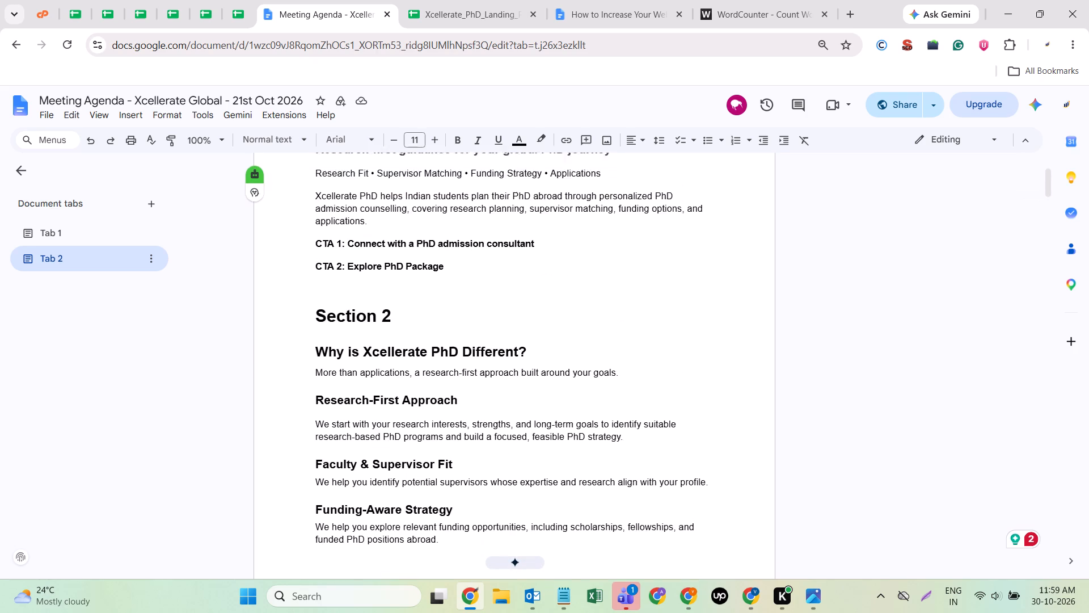
pyautogui.scroll(-6, 677, 320)
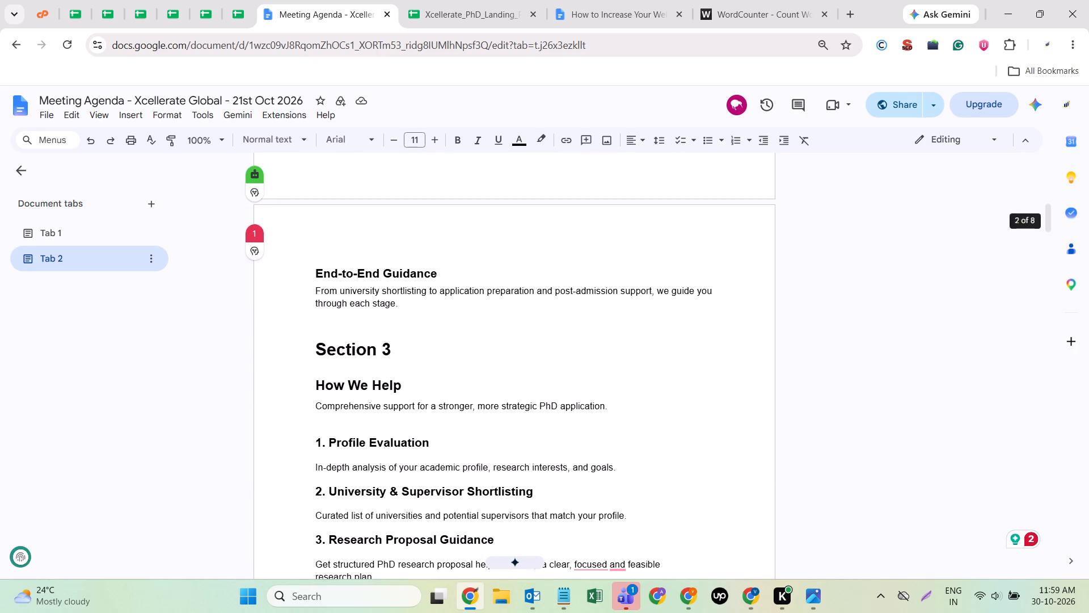
pyautogui.scroll(-5, 677, 320)
# Copy the entire landing page content of Tab 2.
pyautogui.hotkey('ctrl', 'a')
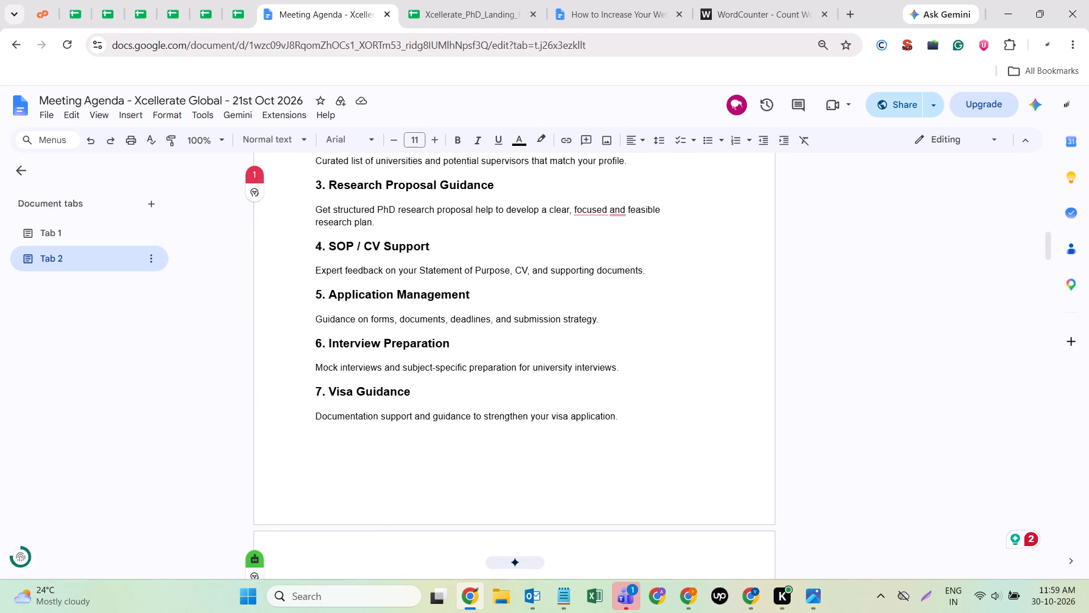
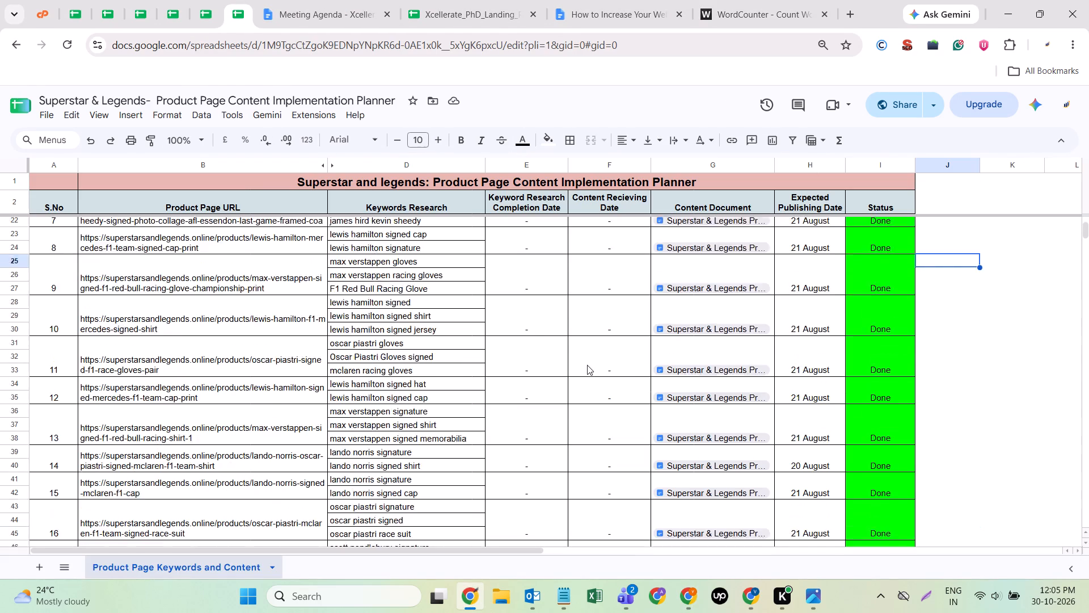
pyautogui.scroll(-11, 587, 365)
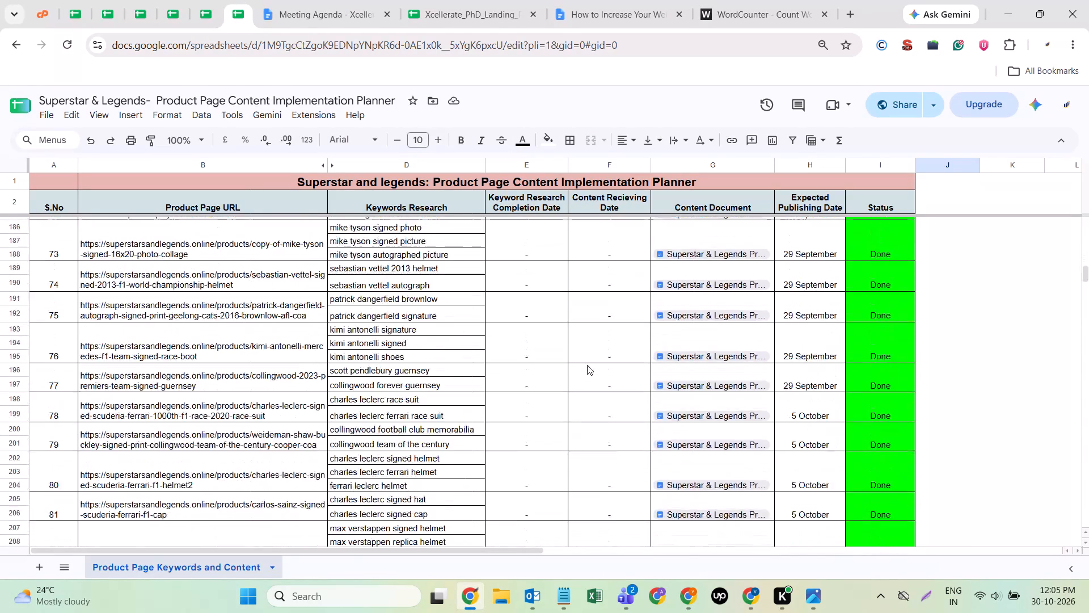
pyautogui.scroll(-15, 587, 365)
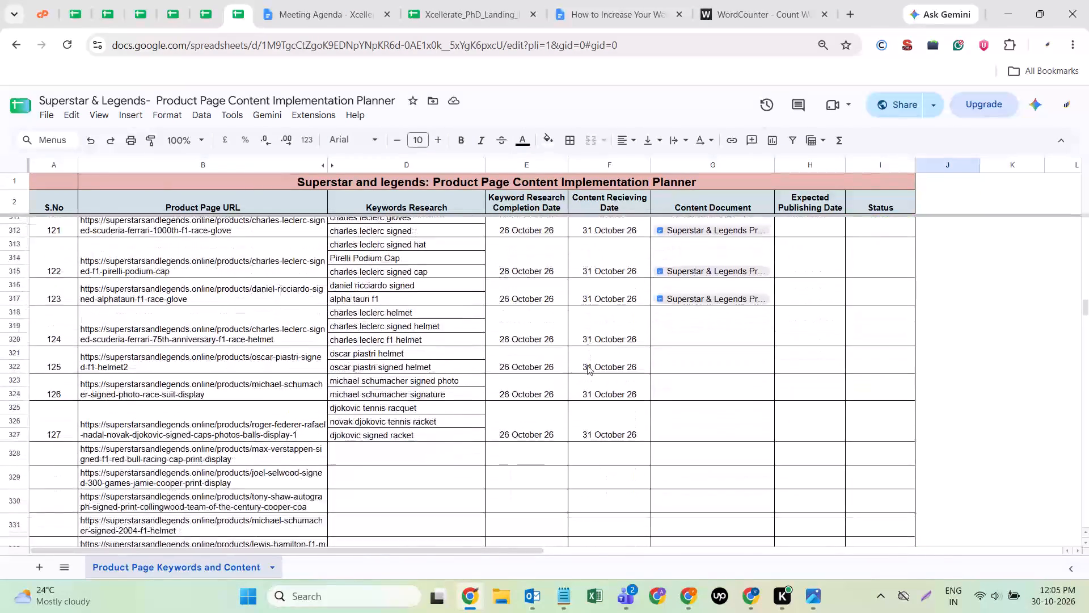
pyautogui.scroll(-1, 587, 365)
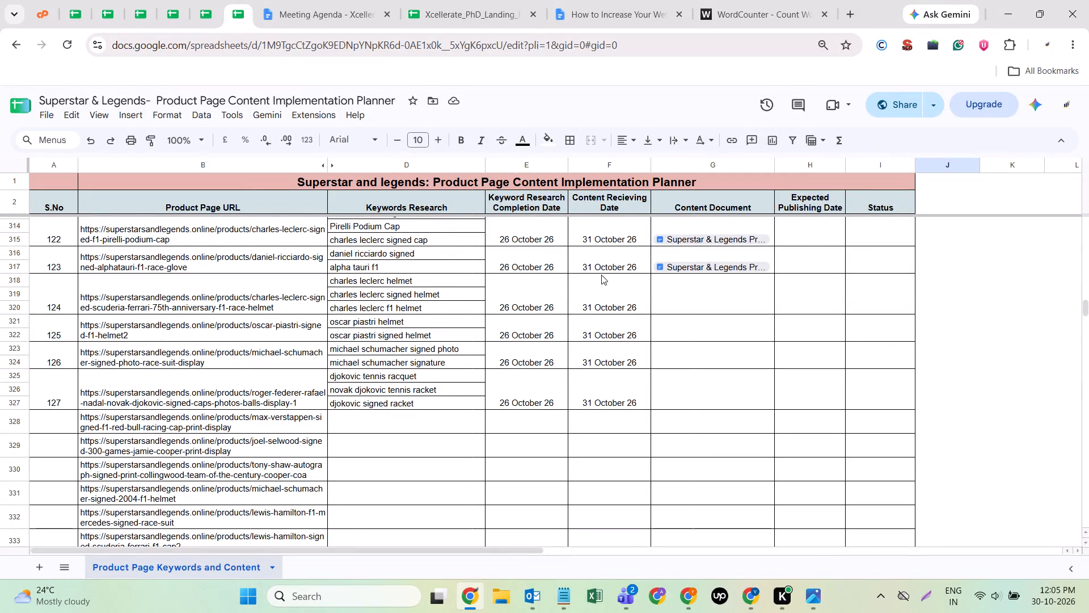
pyautogui.click(674, 268)
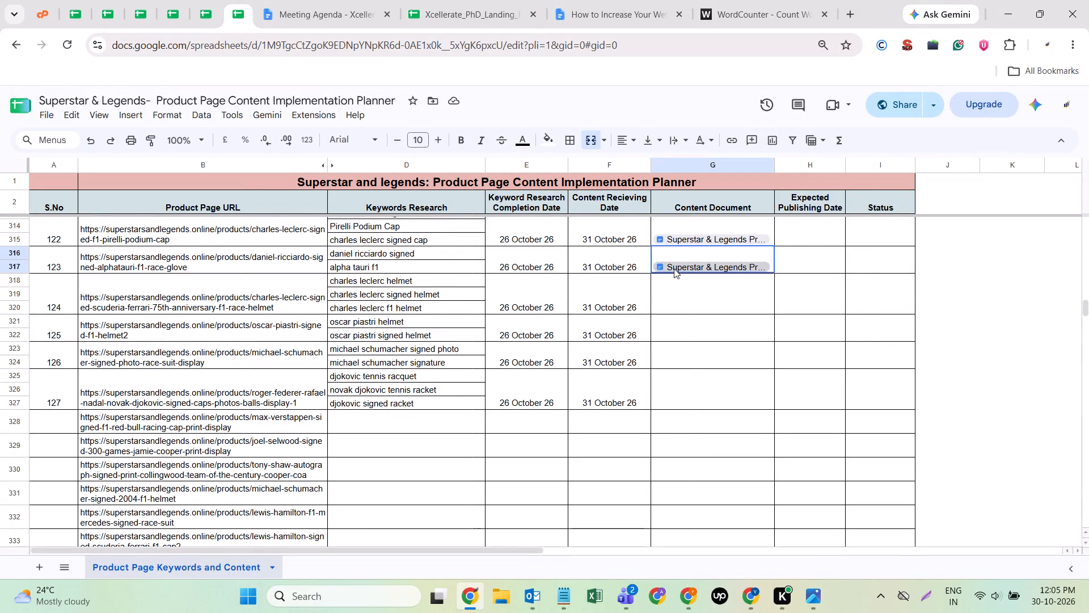
pyautogui.click(711, 291)
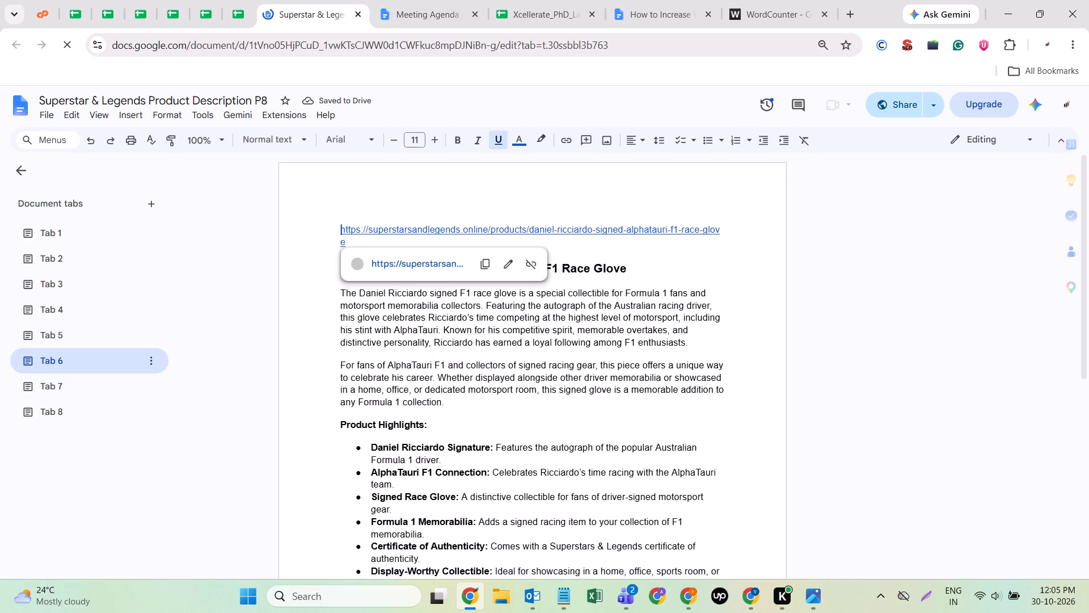
# Put the link to Tab 7 of the Product Description P8 document into product 124's Content Document cell in the planner.
pyautogui.click(97, 387)
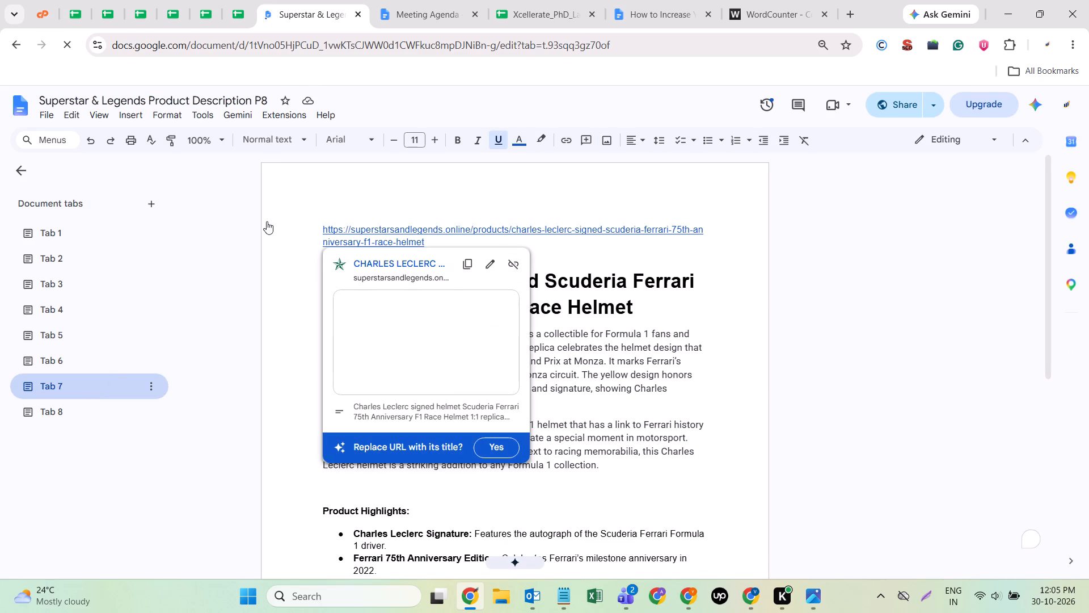
pyautogui.click(585, 354)
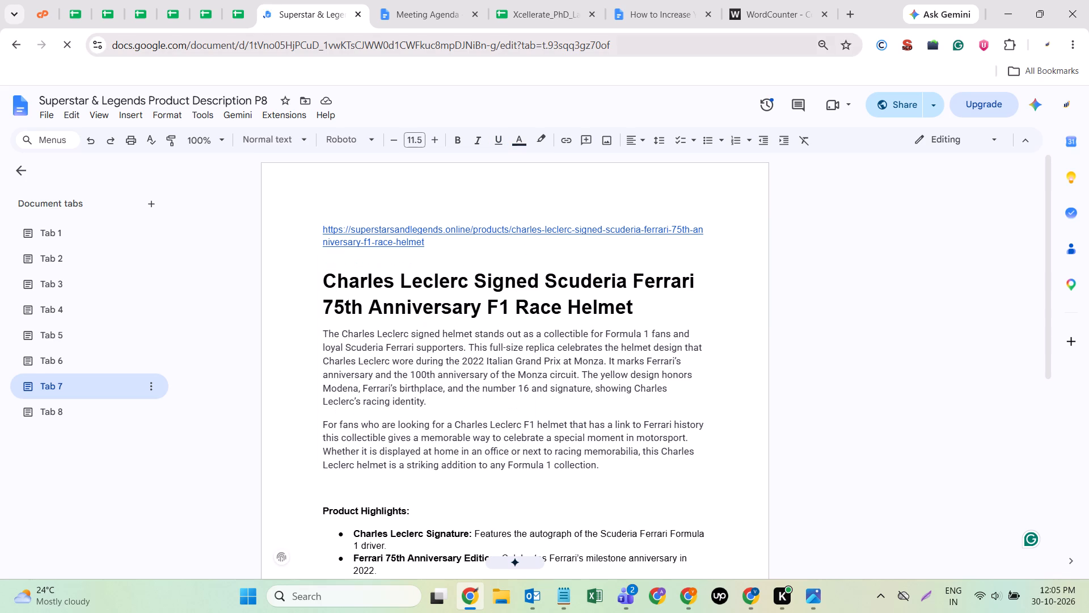
pyautogui.click(453, 51)
pyautogui.hotkey('ctrl', 'c')
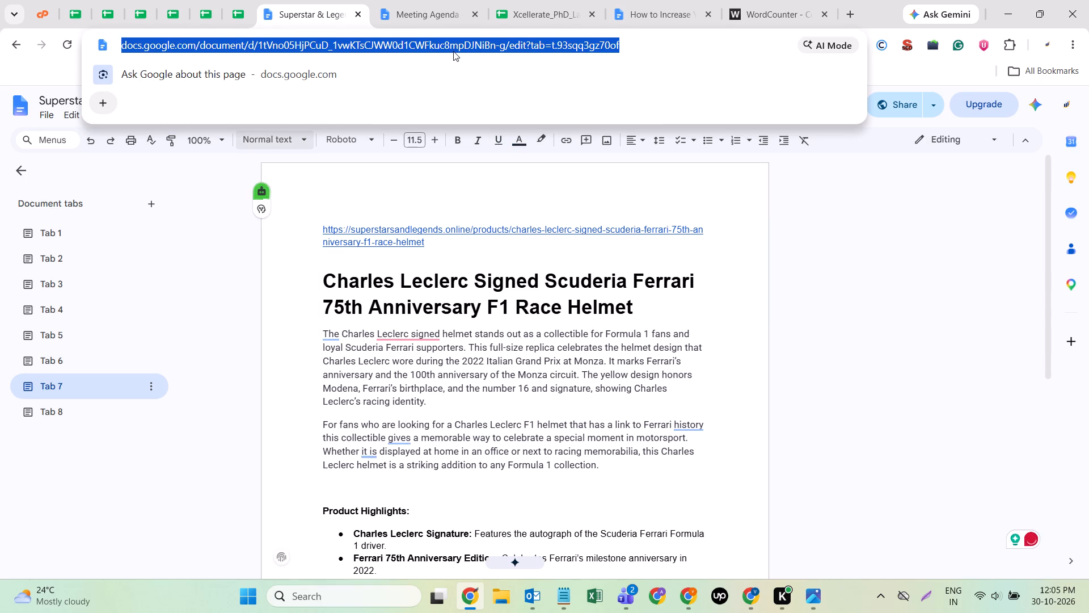
pyautogui.click(207, 16)
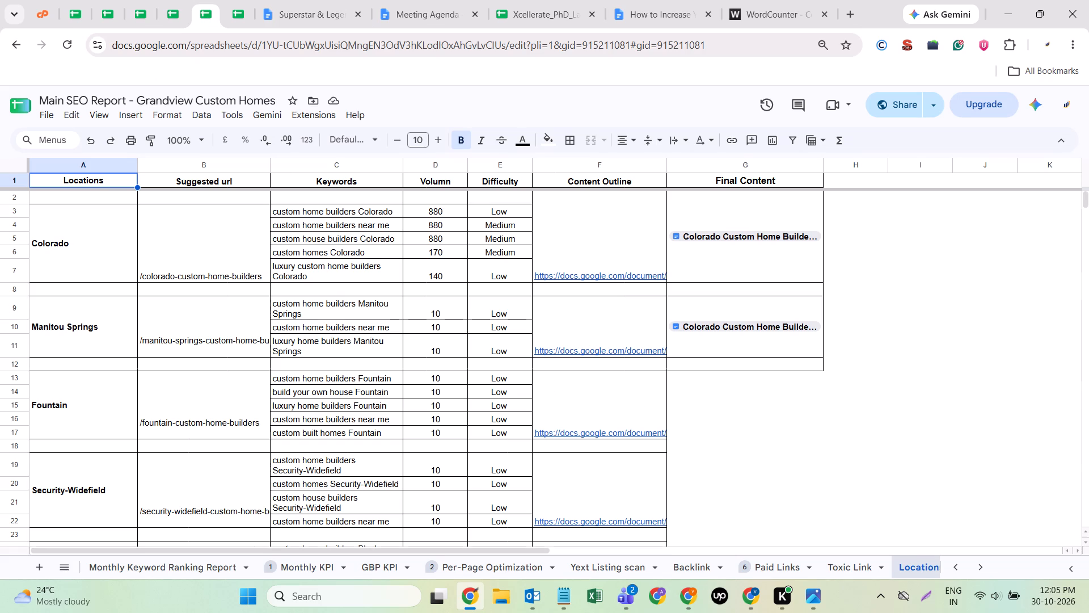
pyautogui.click(234, 19)
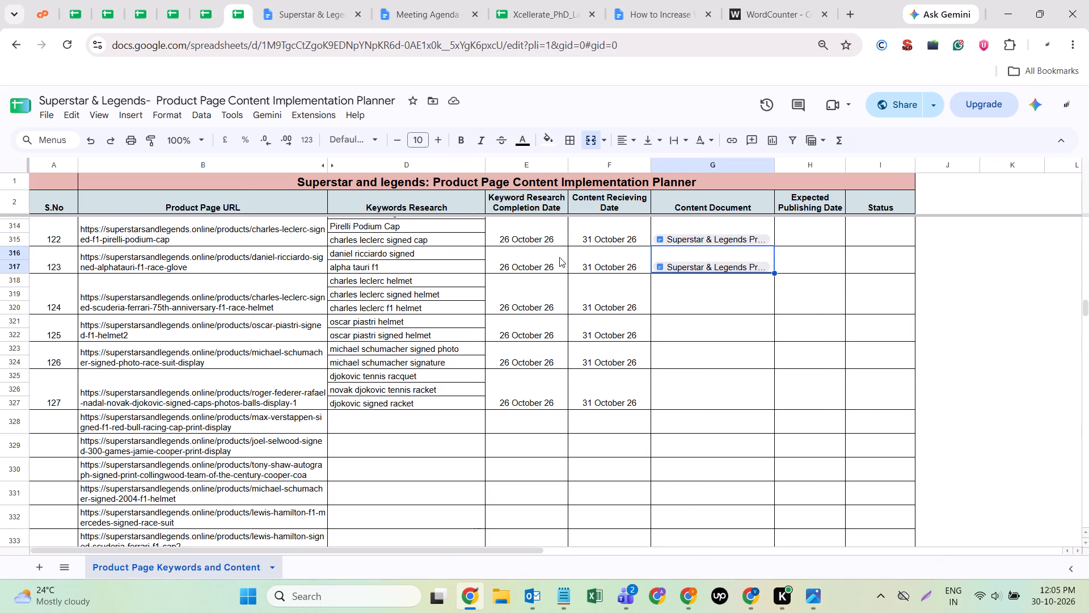
pyautogui.doubleClick(728, 295)
pyautogui.hotkey('ctrl', 'v')
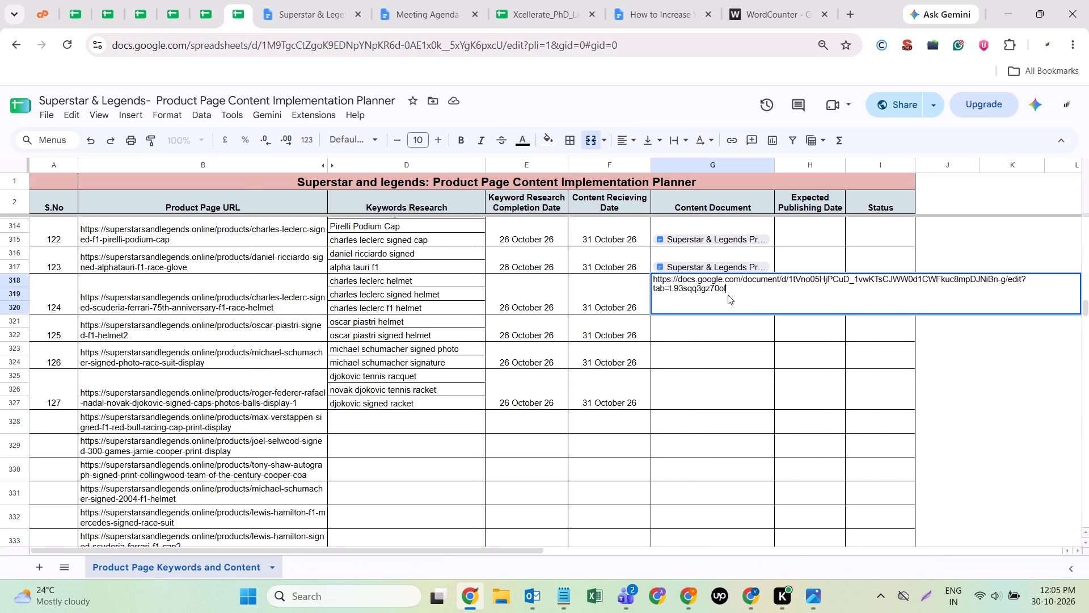
pyautogui.click(837, 260)
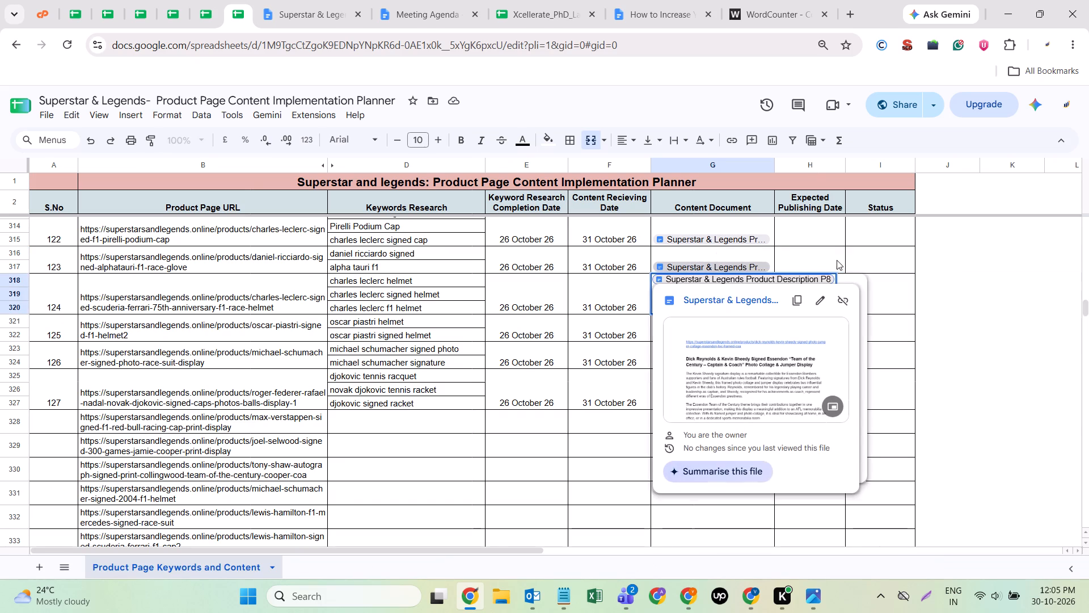
pyautogui.click(946, 266)
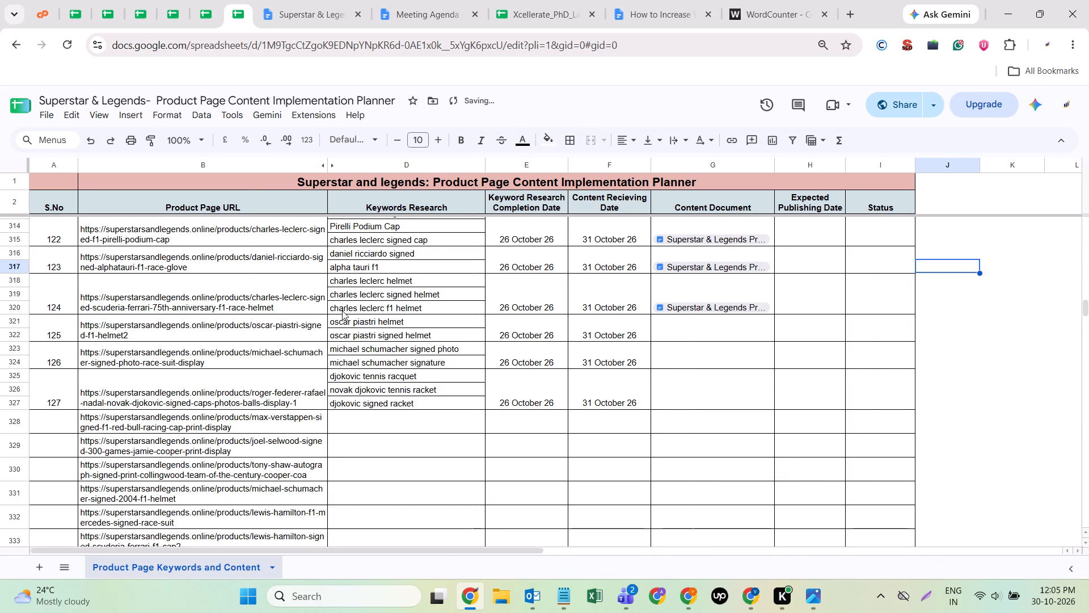
# Put the link to Tab 8 of the Product Description P8 document into product 125's Content Document cell in the planner.
pyautogui.click(308, 13)
pyautogui.click(80, 413)
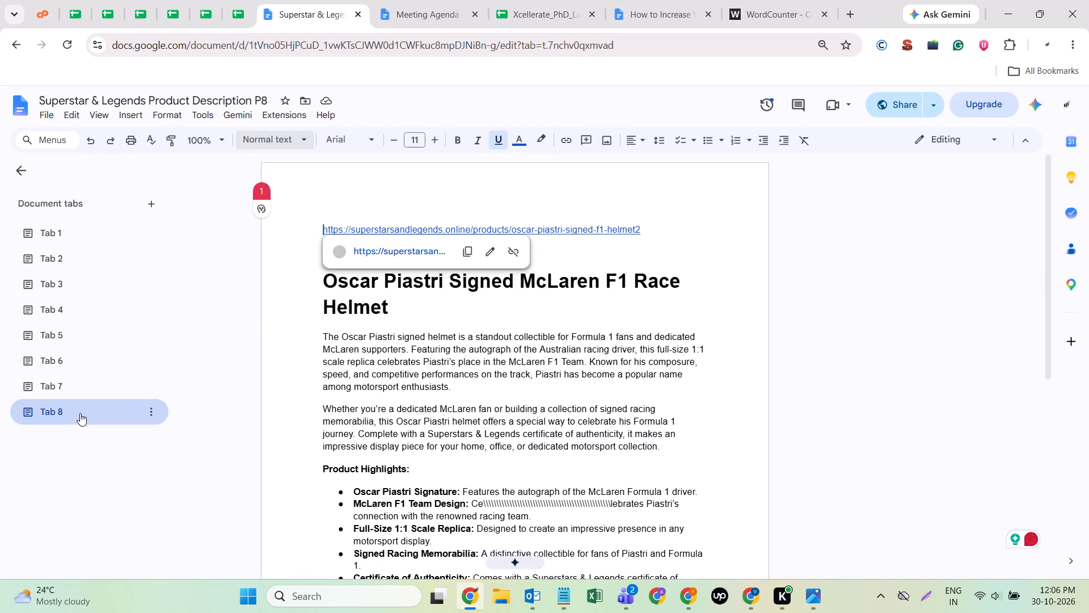
pyautogui.click(559, 362)
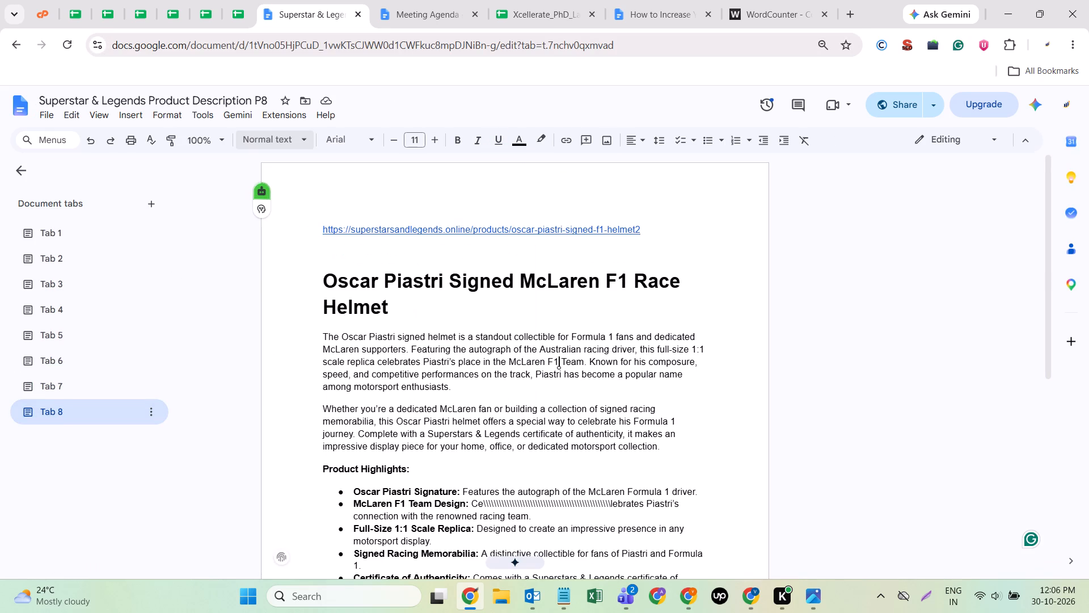
pyautogui.click(360, 53)
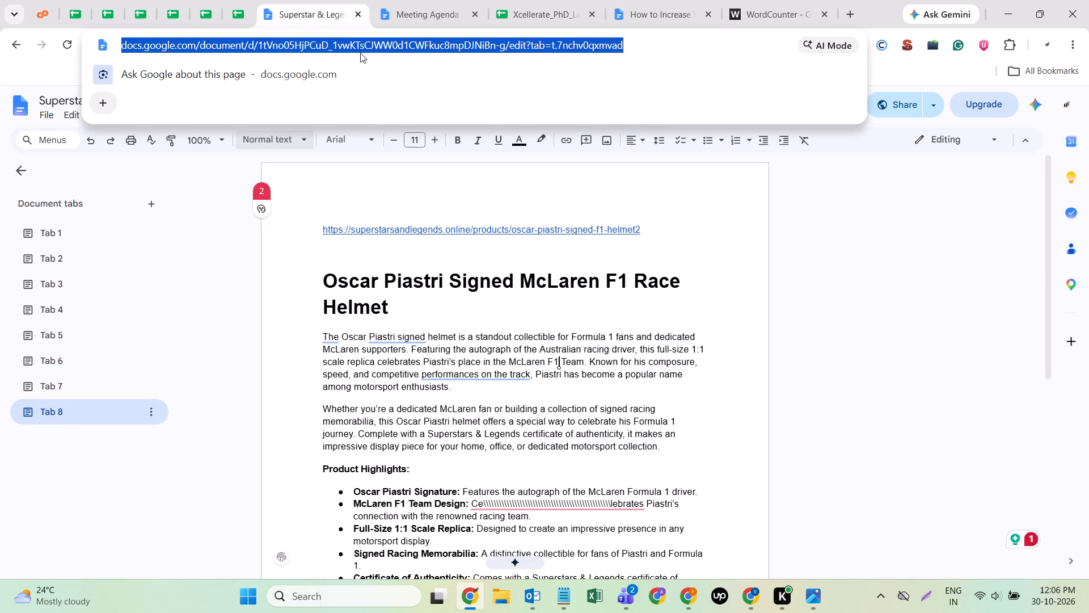
pyautogui.hotkey('ctrl', 'c')
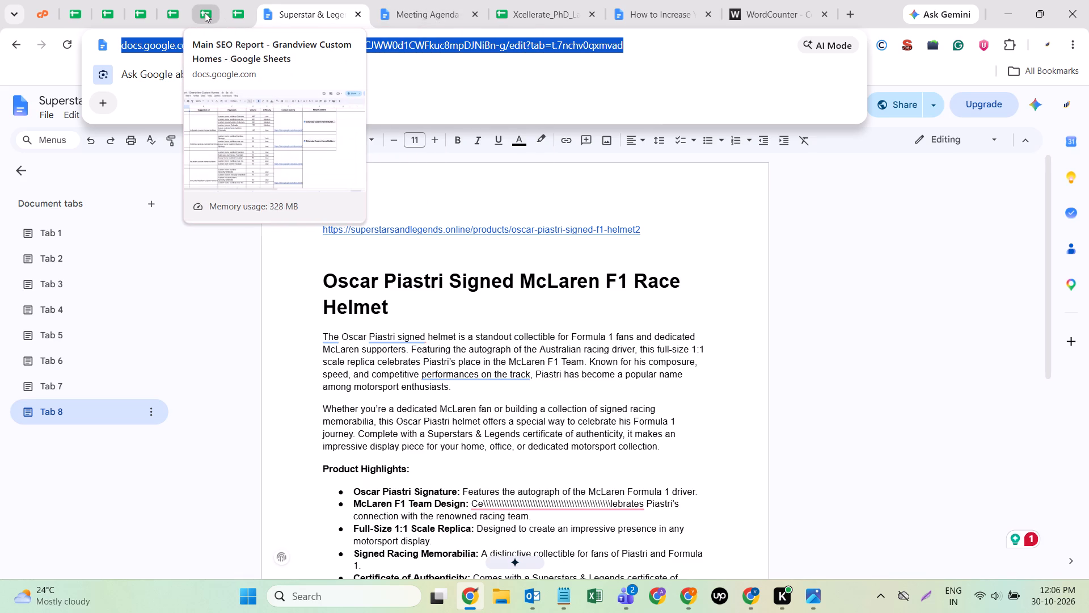
pyautogui.click(235, 24)
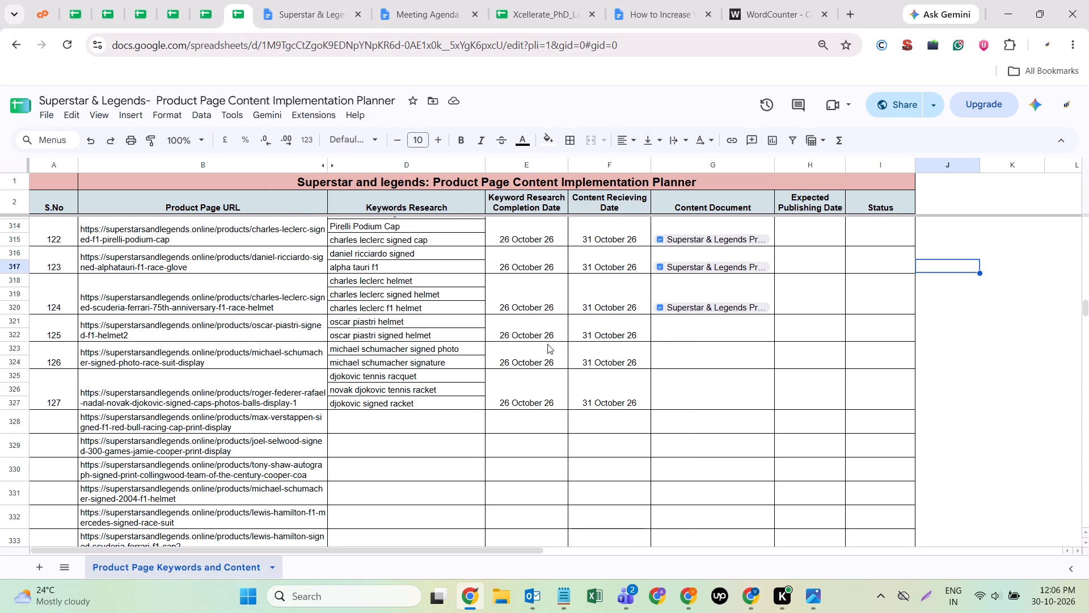
pyautogui.doubleClick(662, 336)
pyautogui.hotkey('ctrl', 'v')
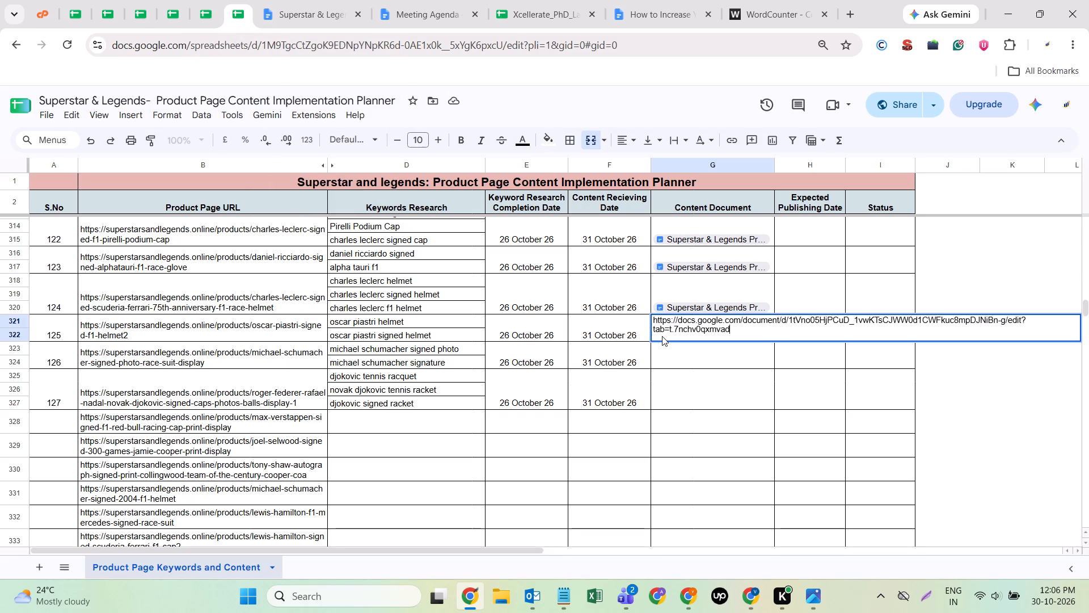
pyautogui.click(875, 305)
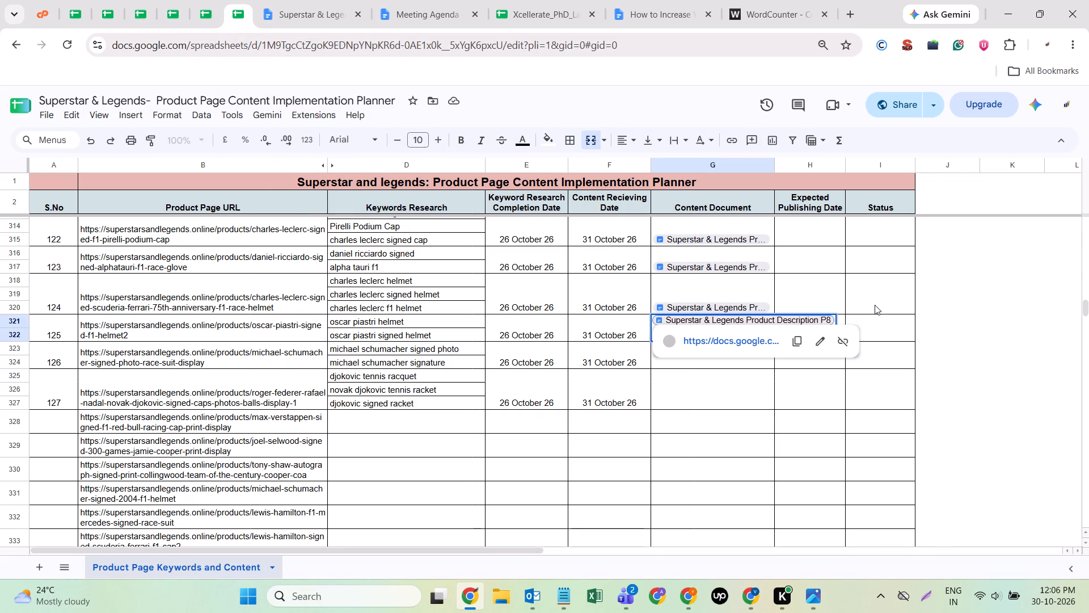
pyautogui.click(894, 300)
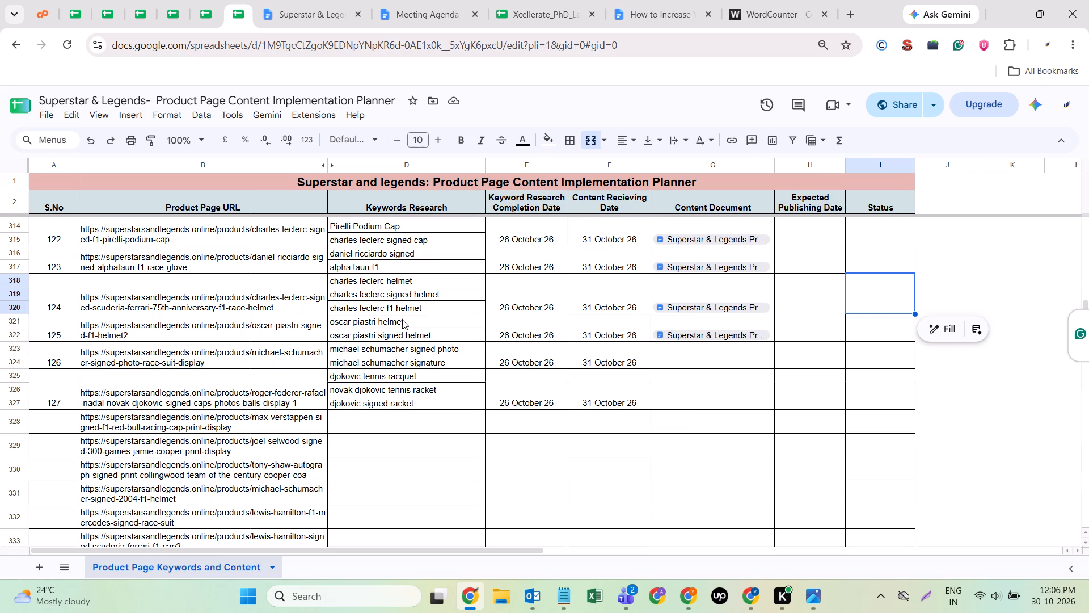
pyautogui.click(410, 5)
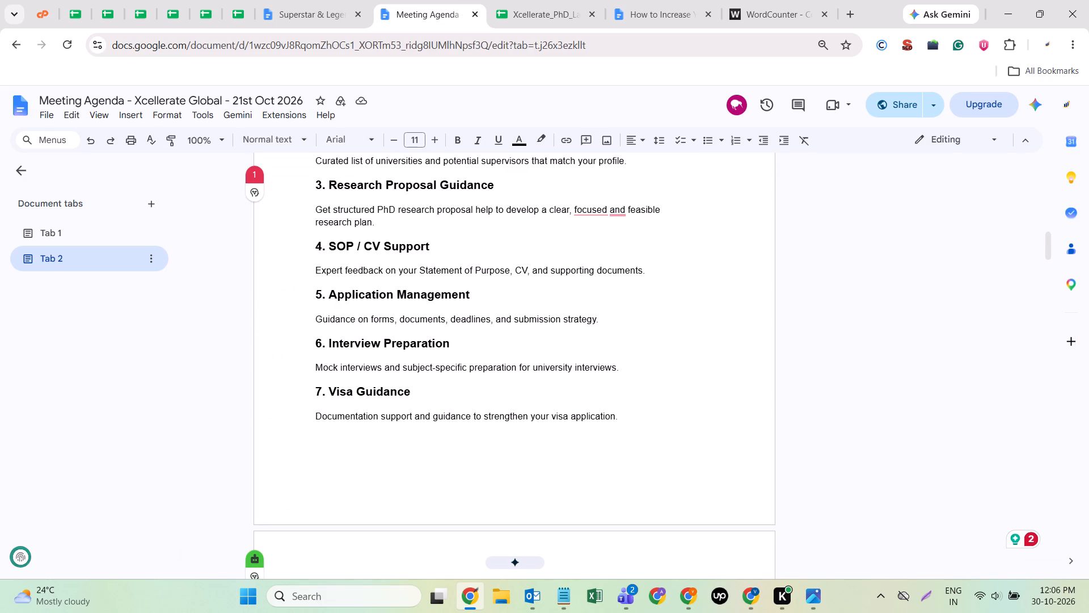
pyautogui.scroll(16, 626, 377)
pyautogui.scroll(7, 626, 377)
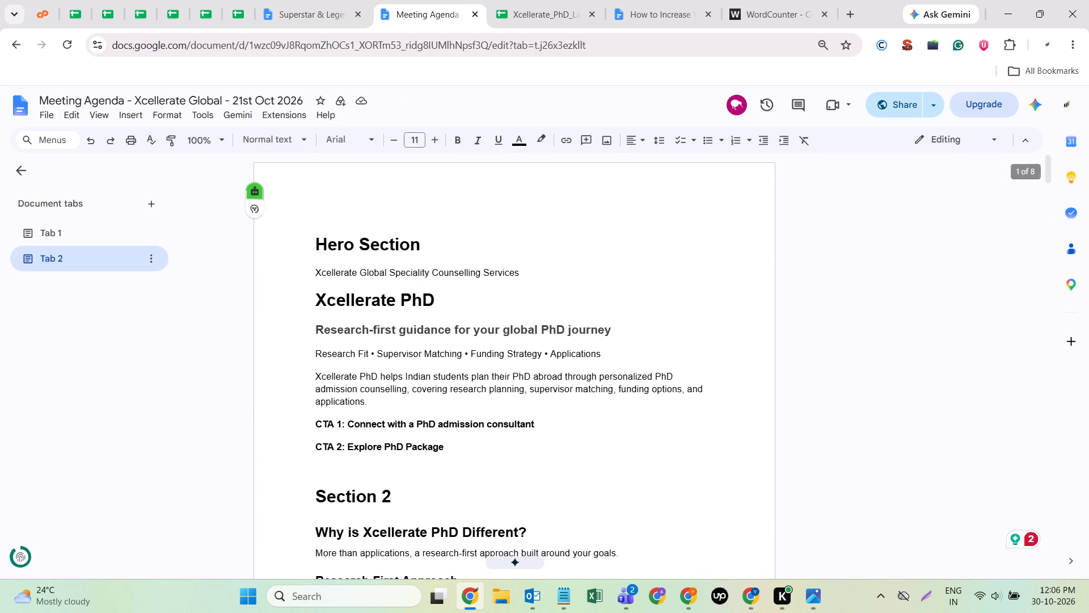
pyautogui.scroll(-2, 626, 377)
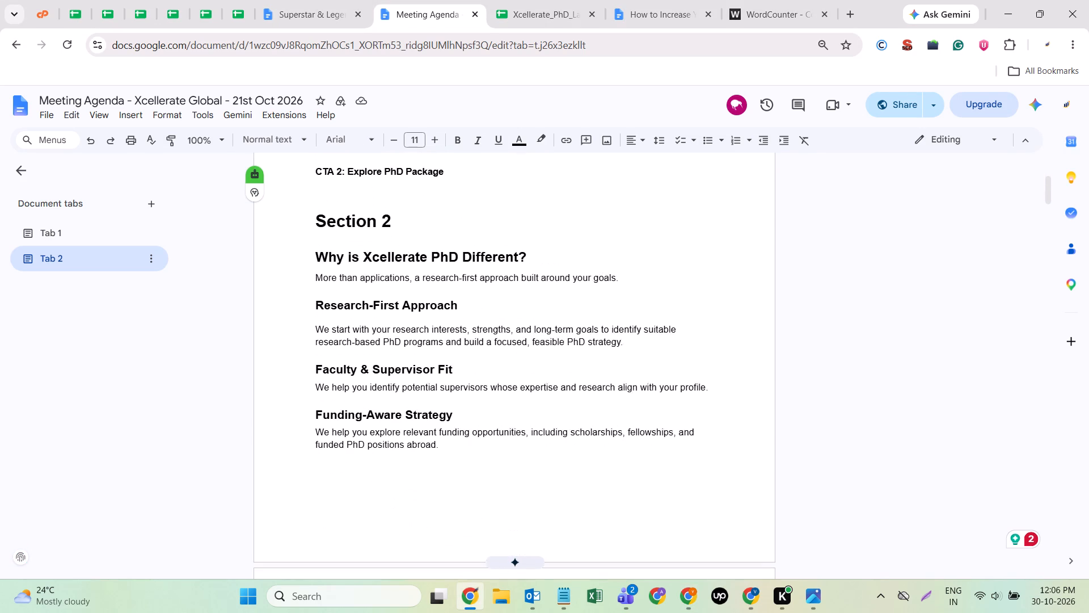
pyautogui.scroll(-6, 583, 398)
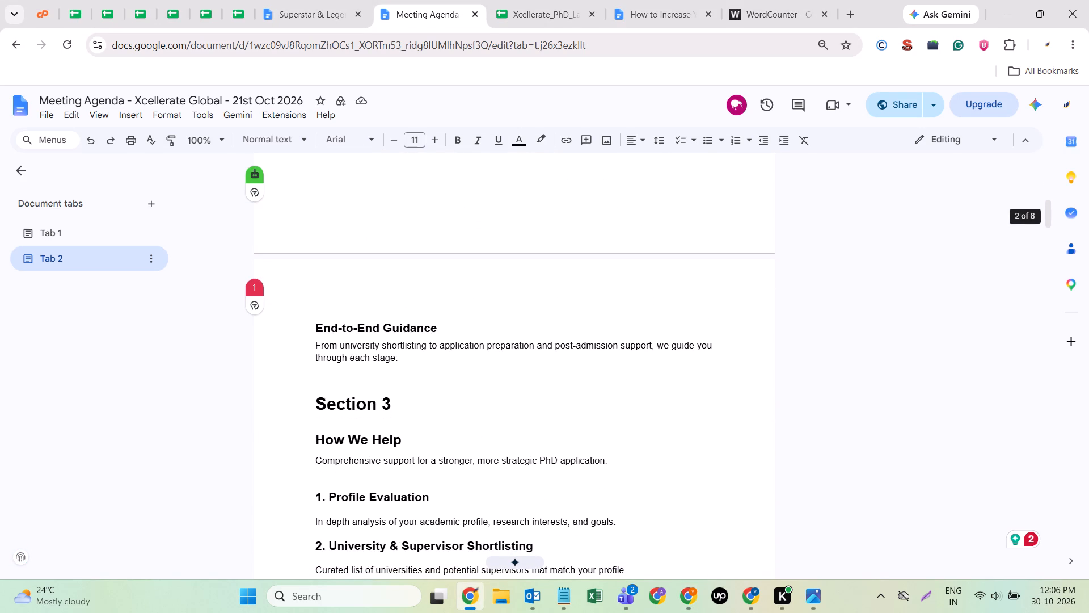
pyautogui.click(538, 365)
pyautogui.press('Return')
pyautogui.press('Return')
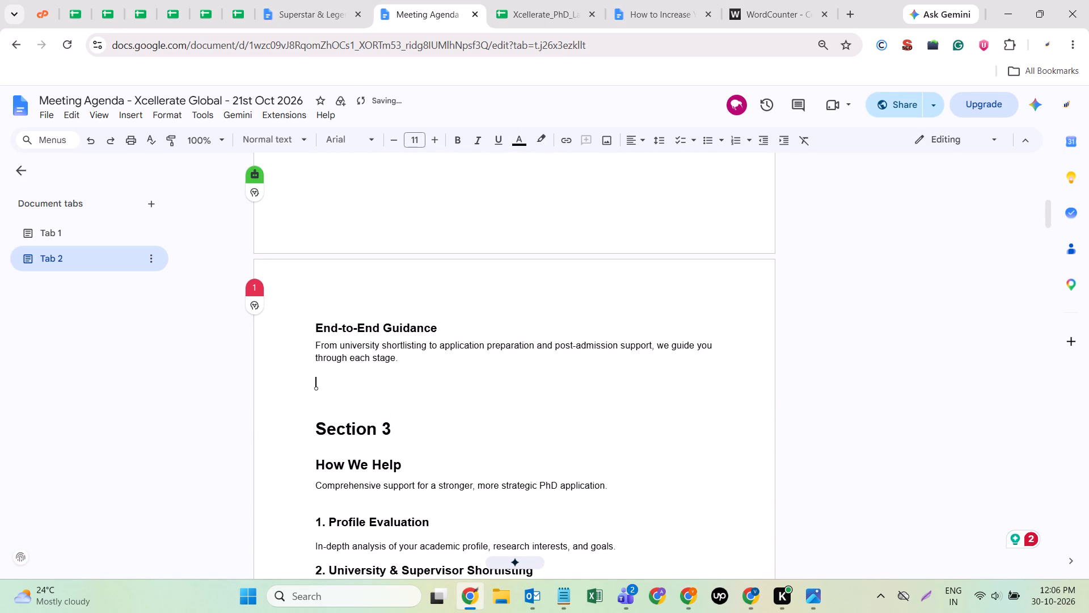
pyautogui.hotkey('ctrl', 'b')
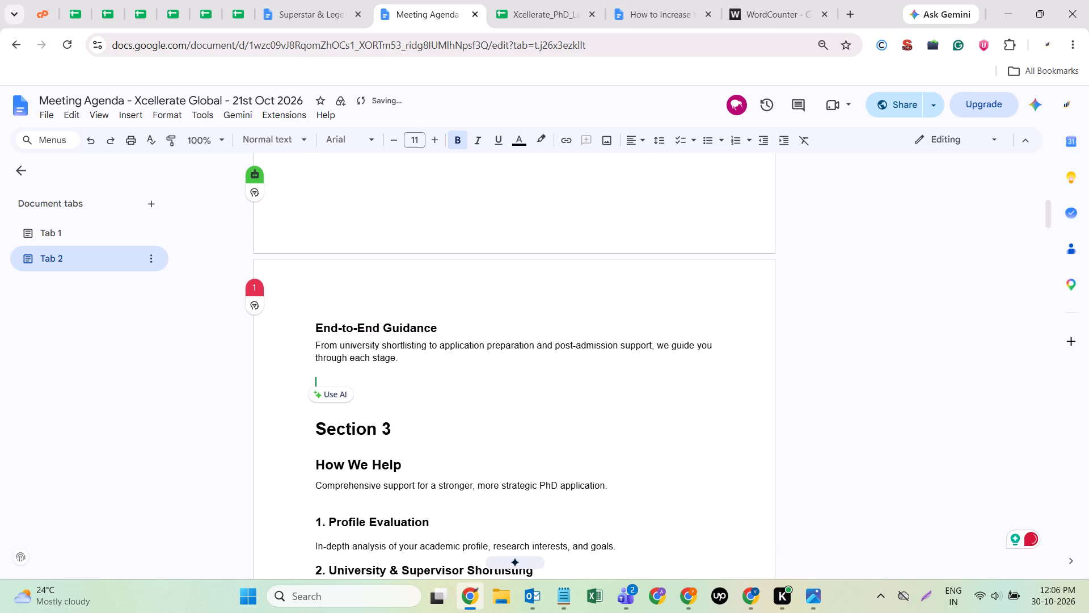
pyautogui.write('CTA')
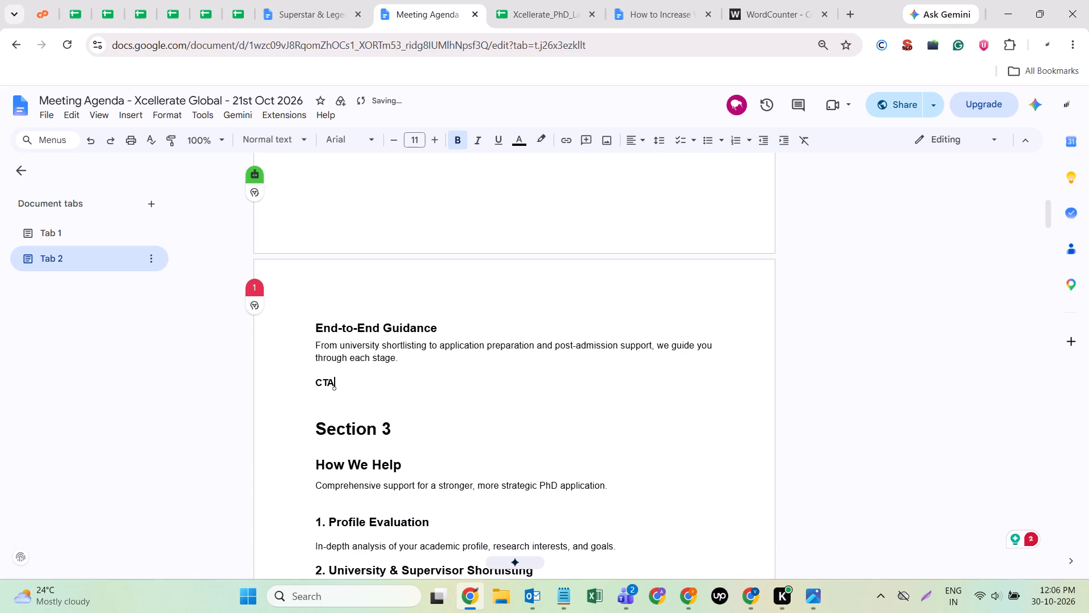
pyautogui.write(':')
pyautogui.press('space')
pyautogui.write('Dis')
pyautogui.write('cuss Our Approach')
# Check ChatGPT's recommended CTAs again and go through Sections 3 and 4 of the landing page copy to locate the next missing CTA.
pyautogui.hotkey('alt', 'Tab')
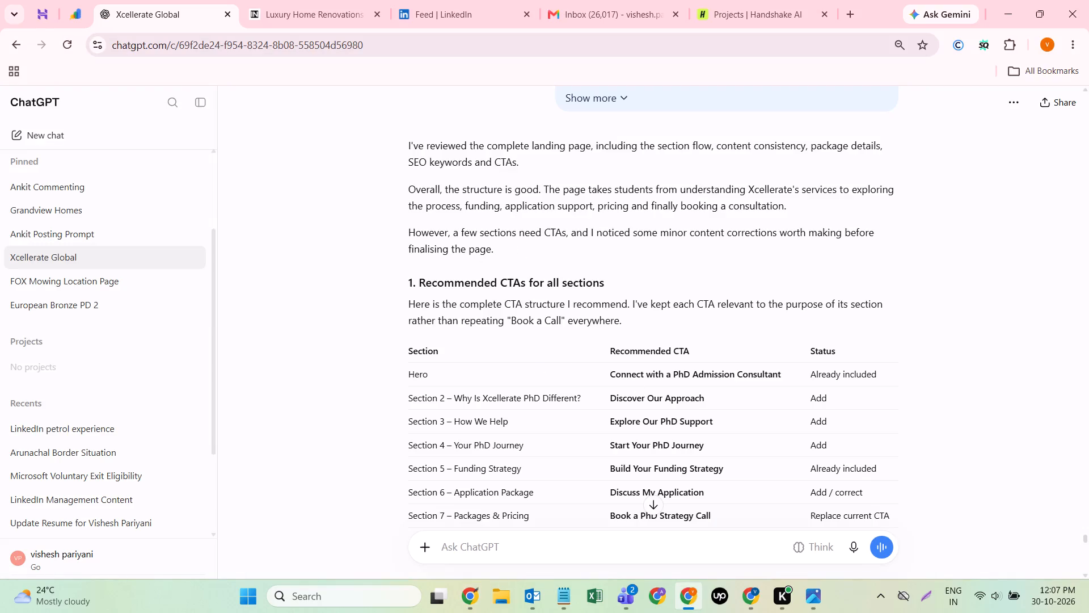
pyautogui.hotkey('alt', 'Tab')
pyautogui.scroll(-14, 634, 426)
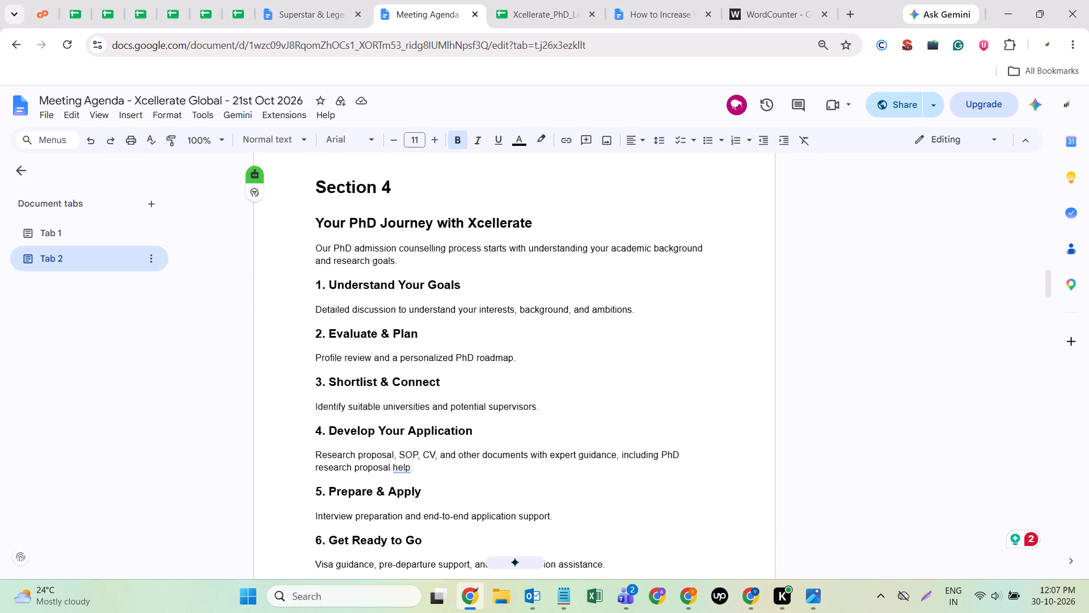
pyautogui.scroll(-2, 634, 426)
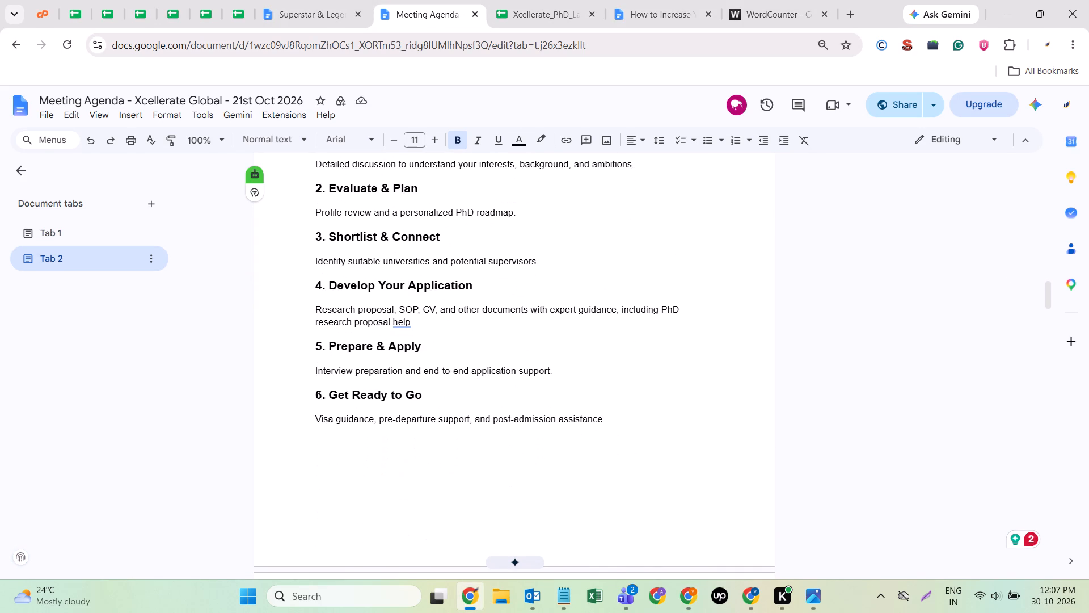